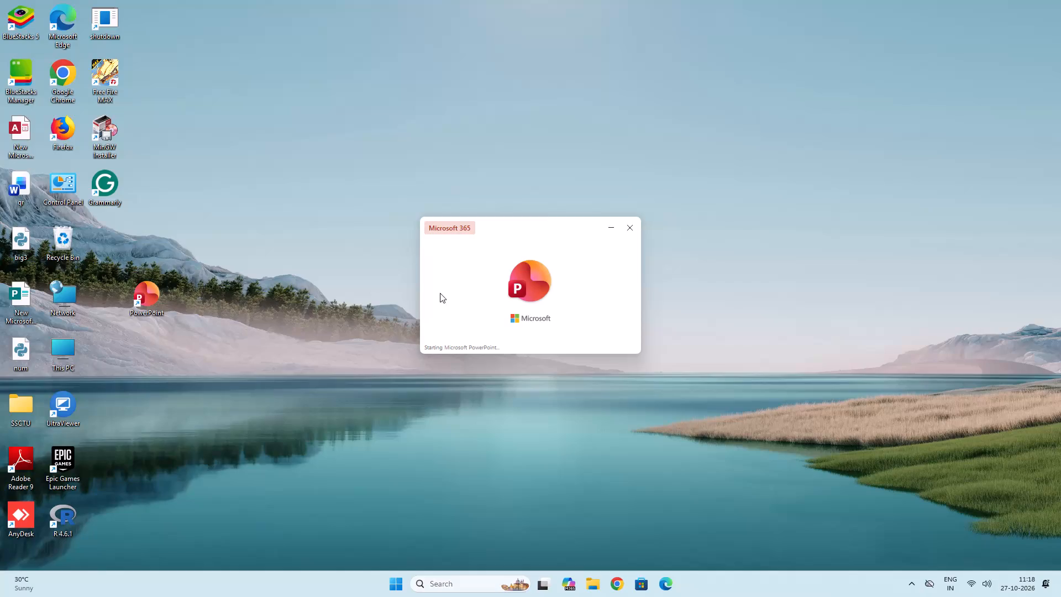
Launch PowerPoint and open the recent presentation SRIKALA MICRO PPT from Documents.
double_click(477, 286)
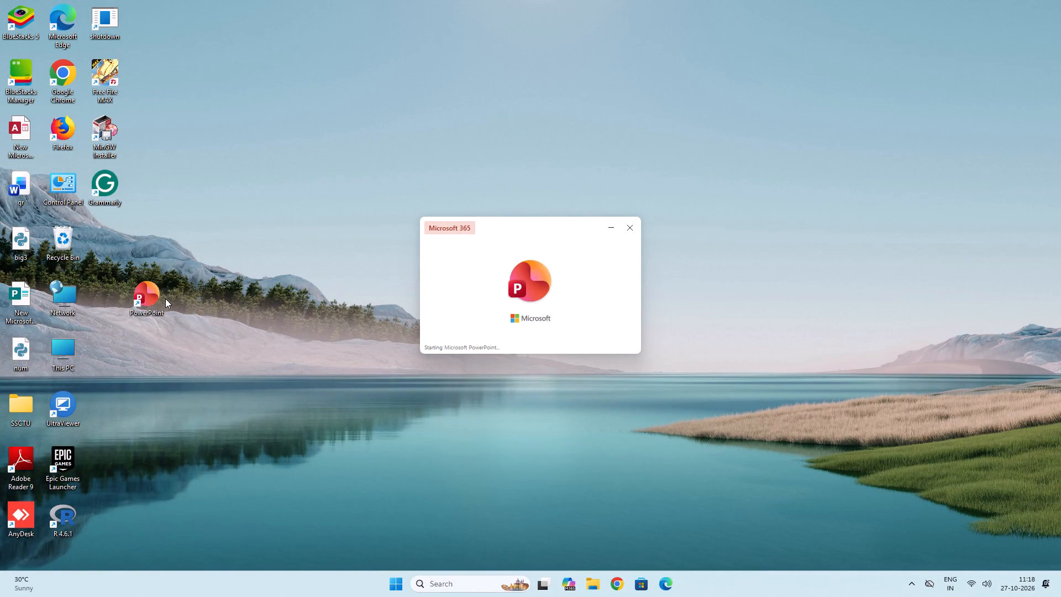
double_click(161, 297)
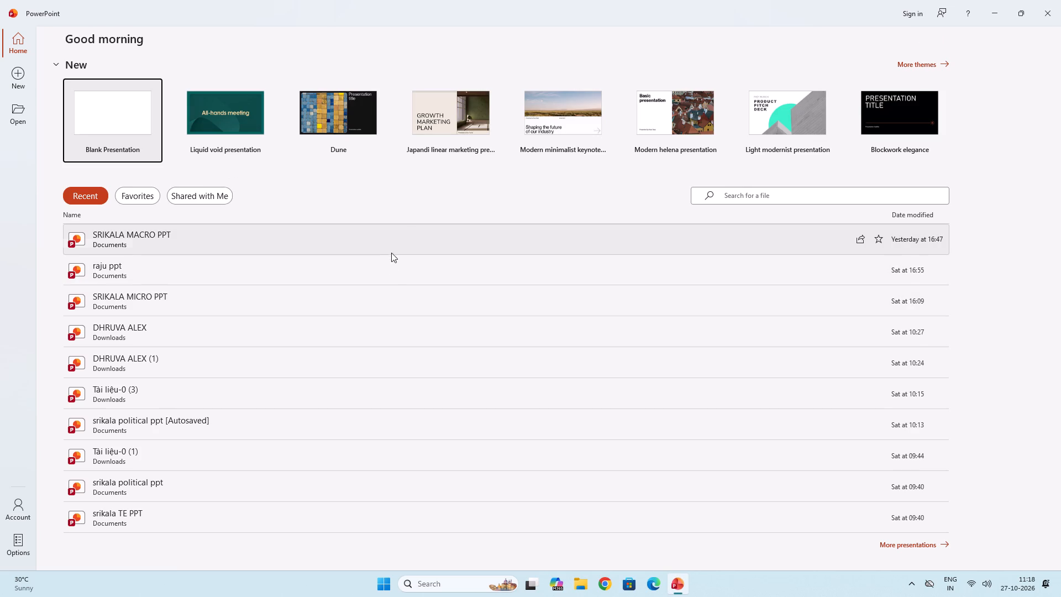
left_click(387, 293)
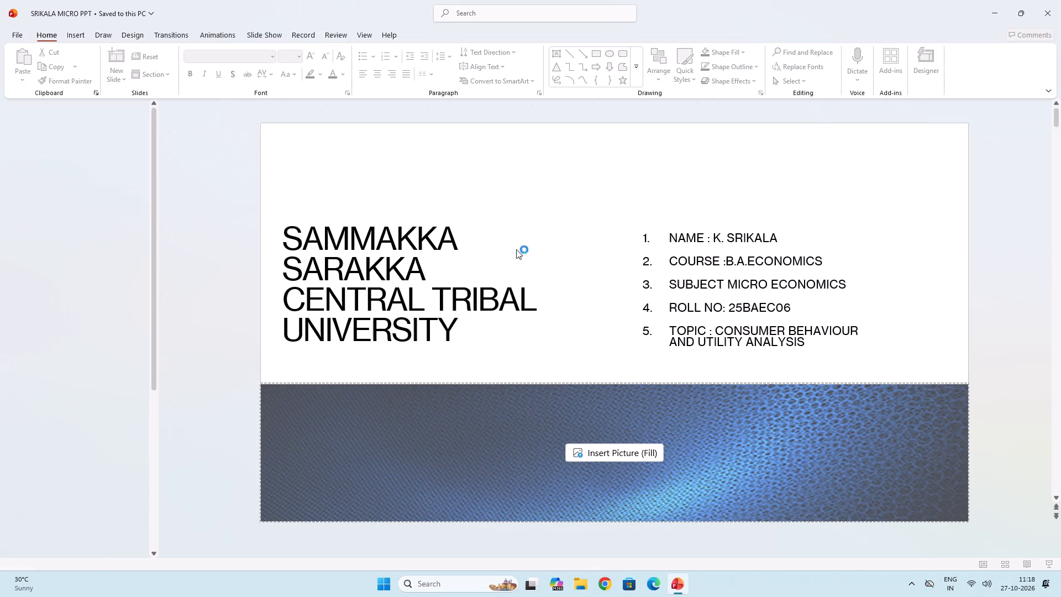
Move the Total utility and Marginal Utility slides, in that order, directly before the Law of Diminishing Marginal Utility slide.
scroll(71, 252, "down", 1)
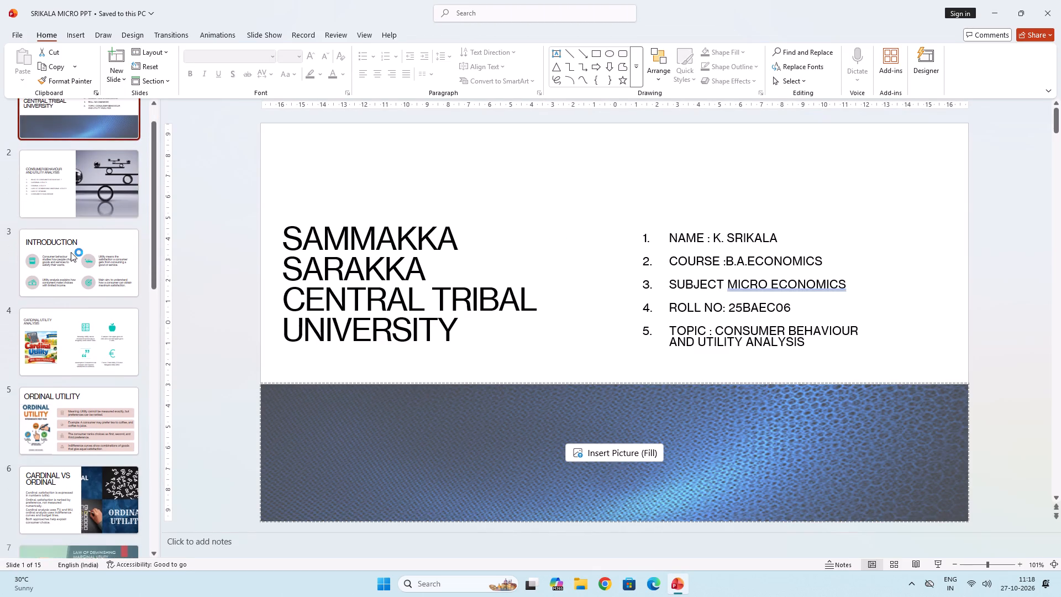
left_click(71, 252)
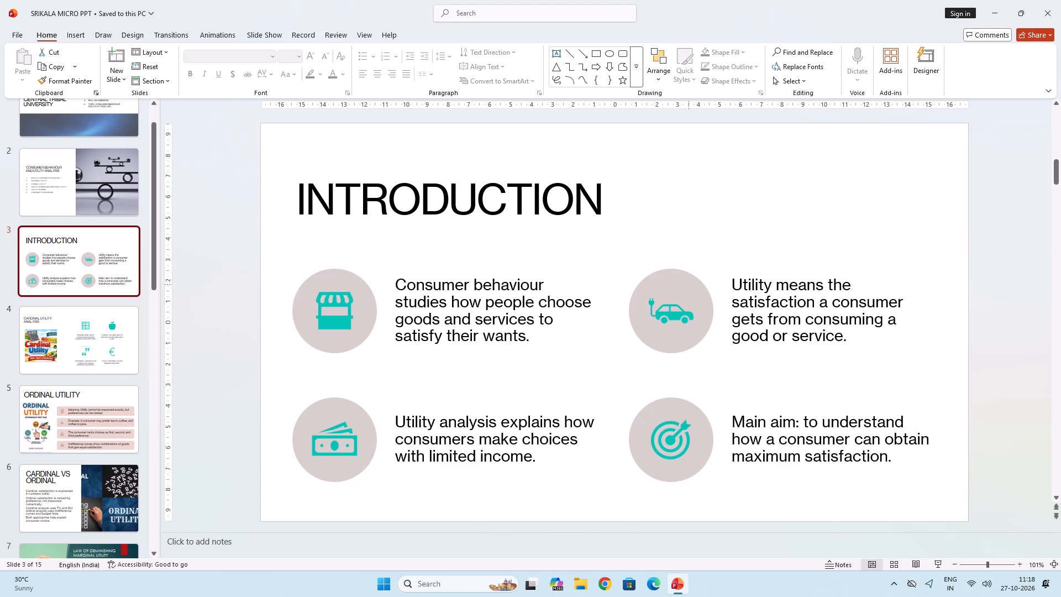
scroll(62, 273, "down", 3)
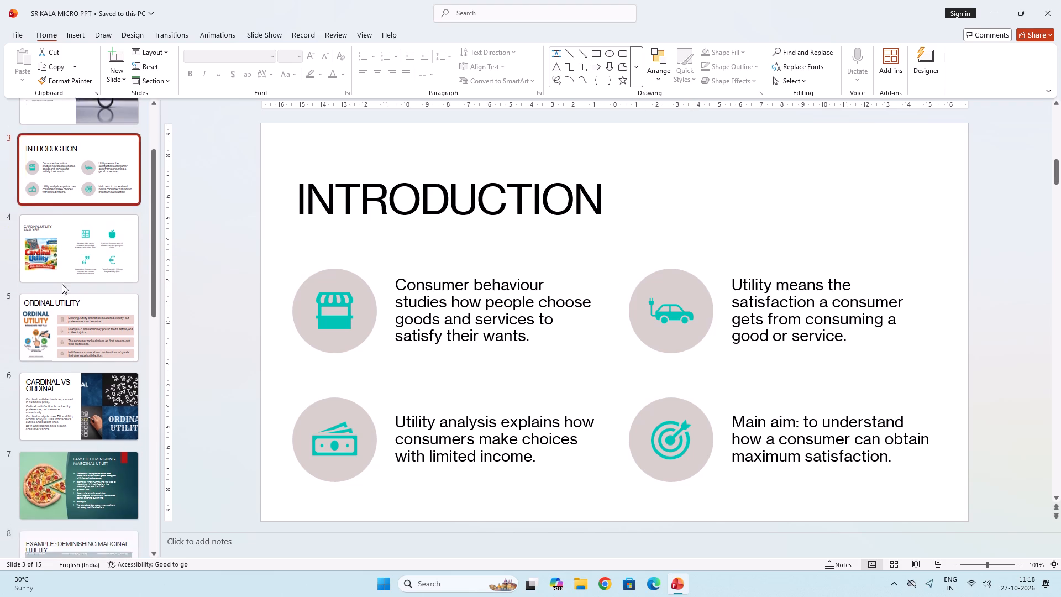
scroll(61, 286, "down", 8)
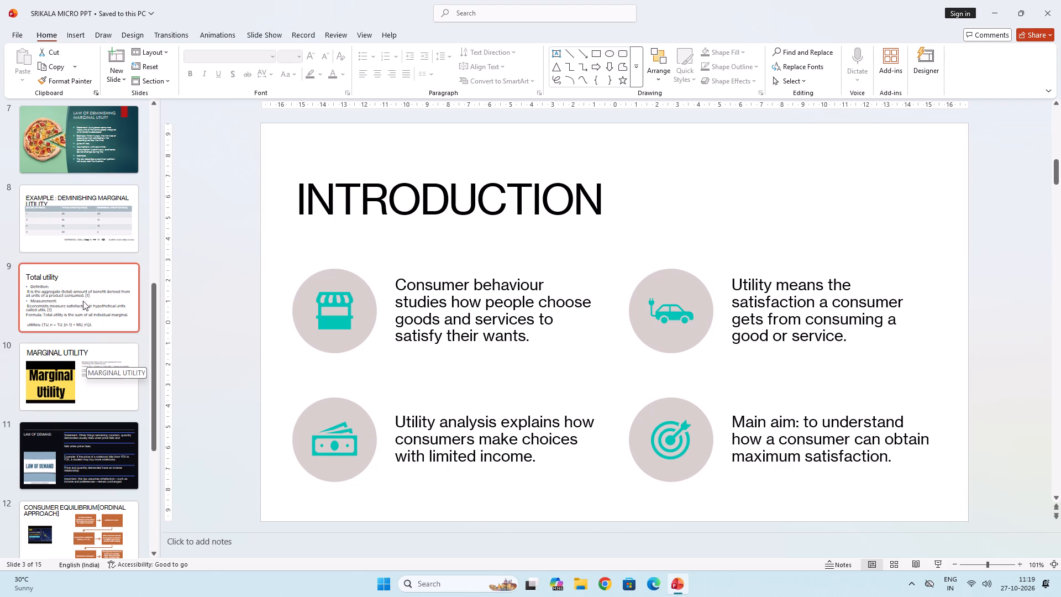
left_click_drag(82, 294, 110, 130)
left_click_drag(41, 389, 67, 217)
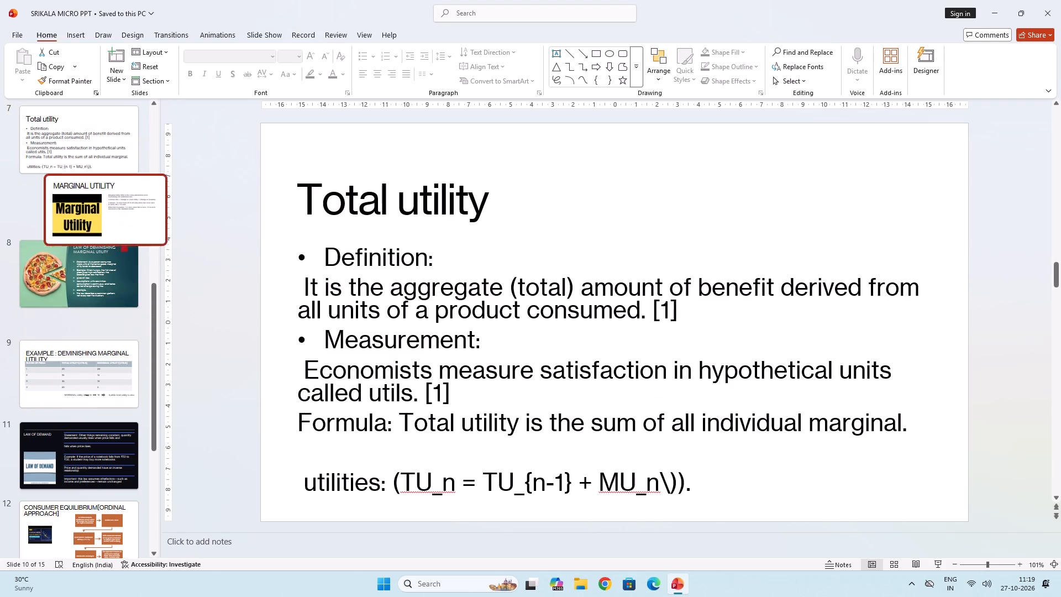
left_click_drag(67, 217, 44, 216)
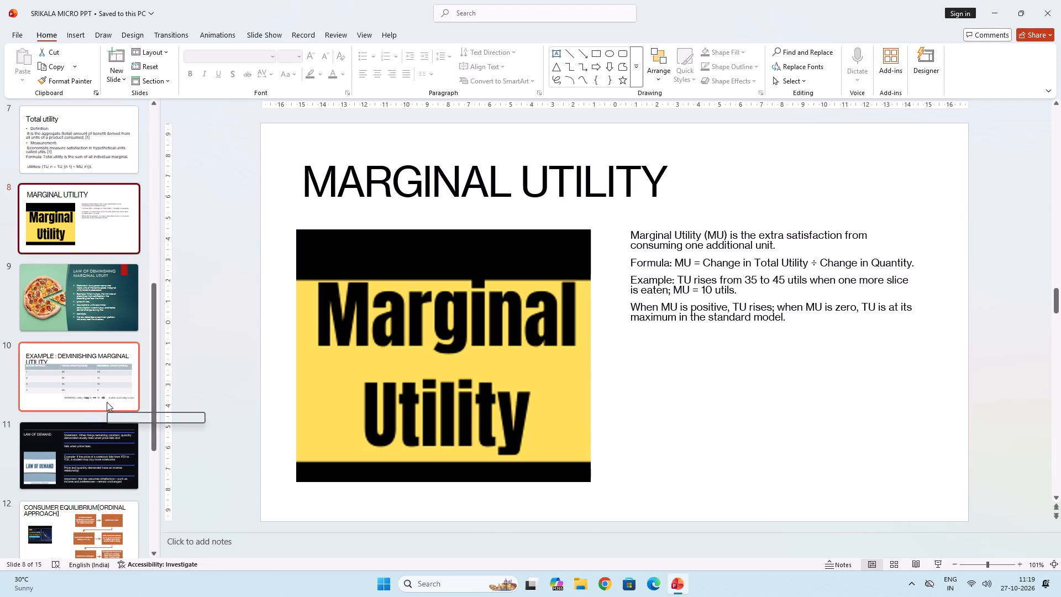
Review the slides after Marginal Utility, including Key Take Ways, through the end of the presentation to check their order.
scroll(104, 405, "down", 4)
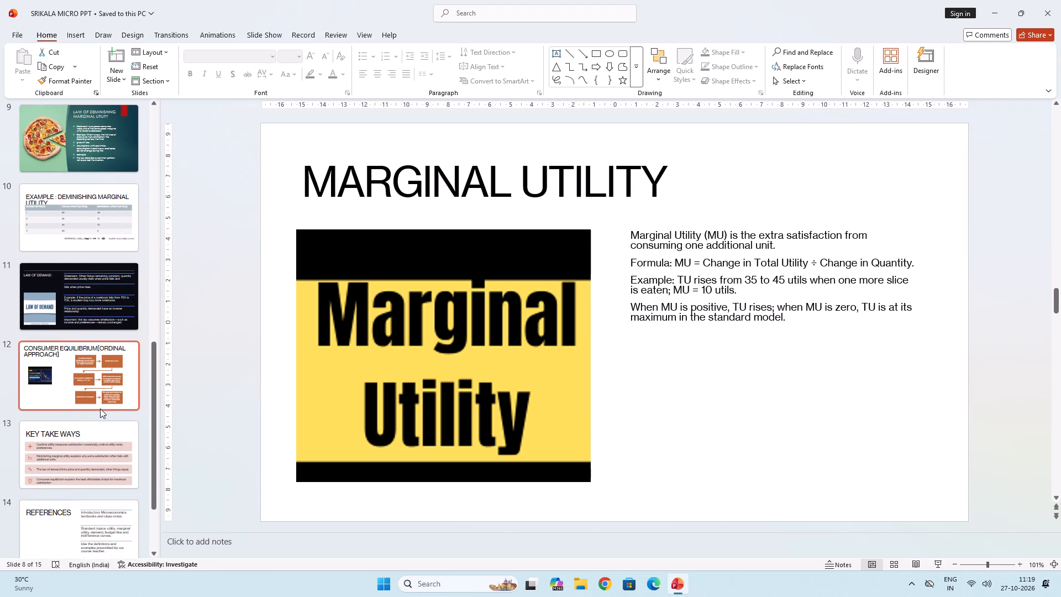
left_click(87, 438)
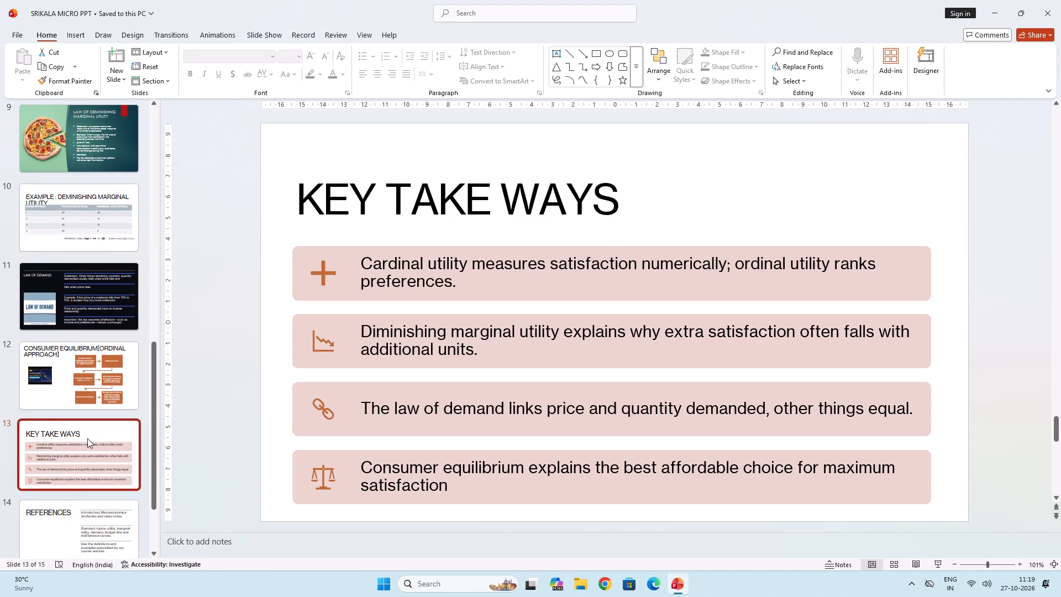
scroll(87, 438, "down", 3)
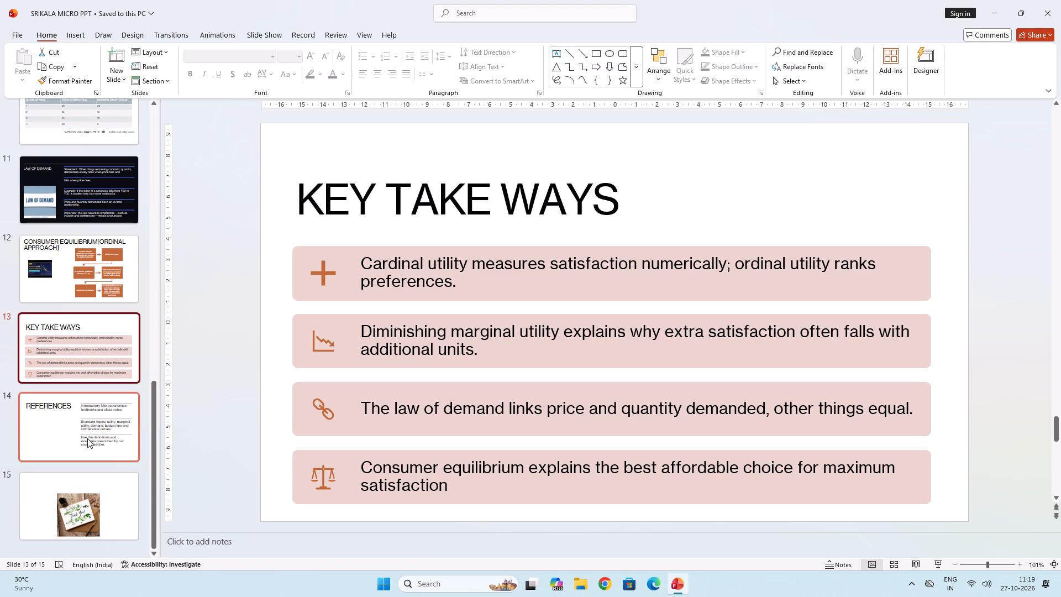
scroll(87, 438, "up", 3)
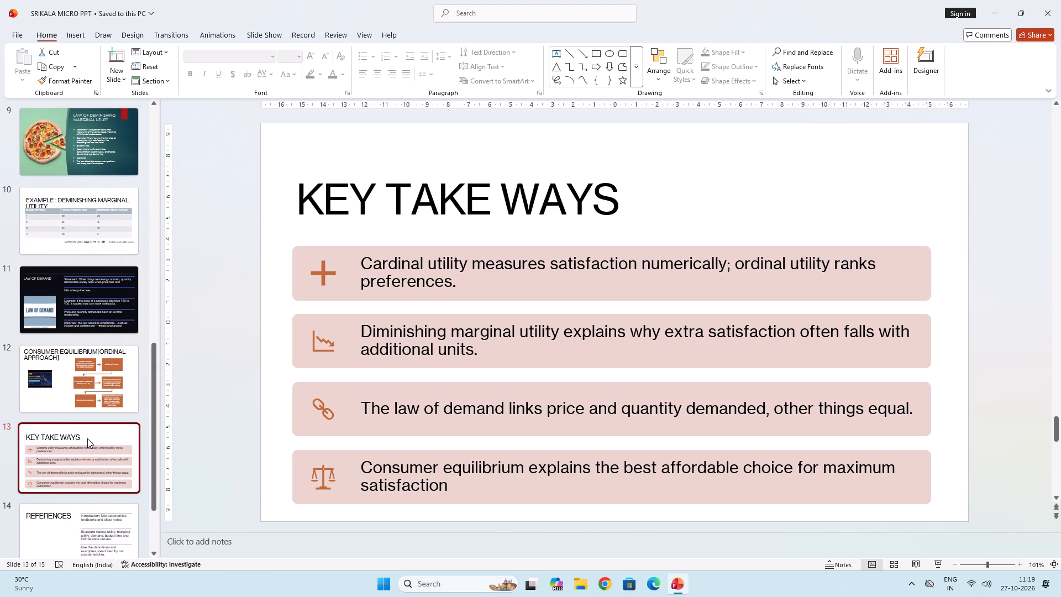
Close the SRIKALA MICRO PPT presentation, saving the changes to it.
left_click(1044, 10)
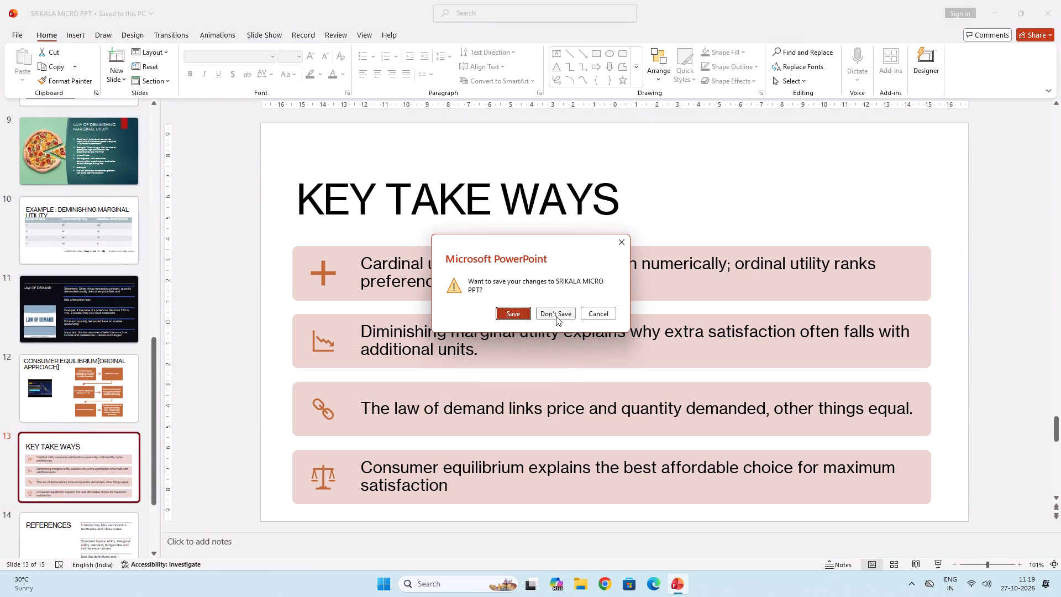
left_click(513, 312)
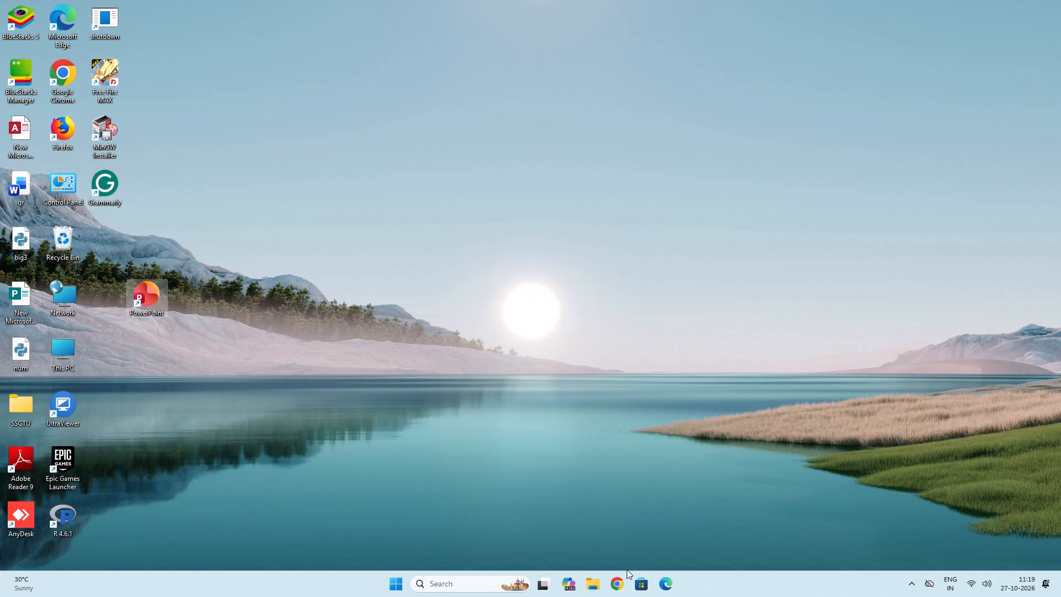
Launch Google Chrome.
left_click(611, 582)
left_click(611, 582)
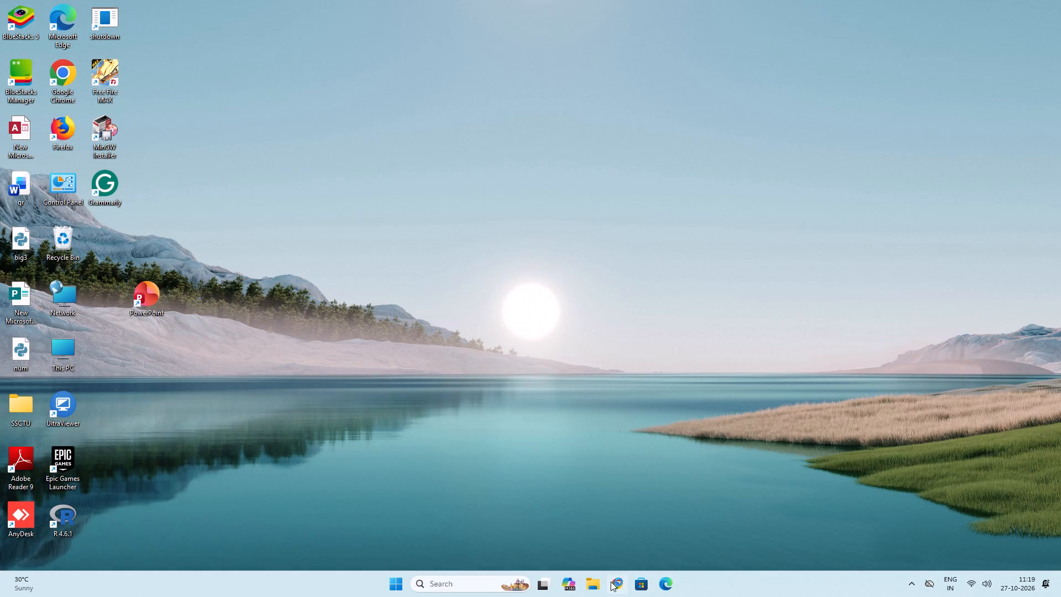
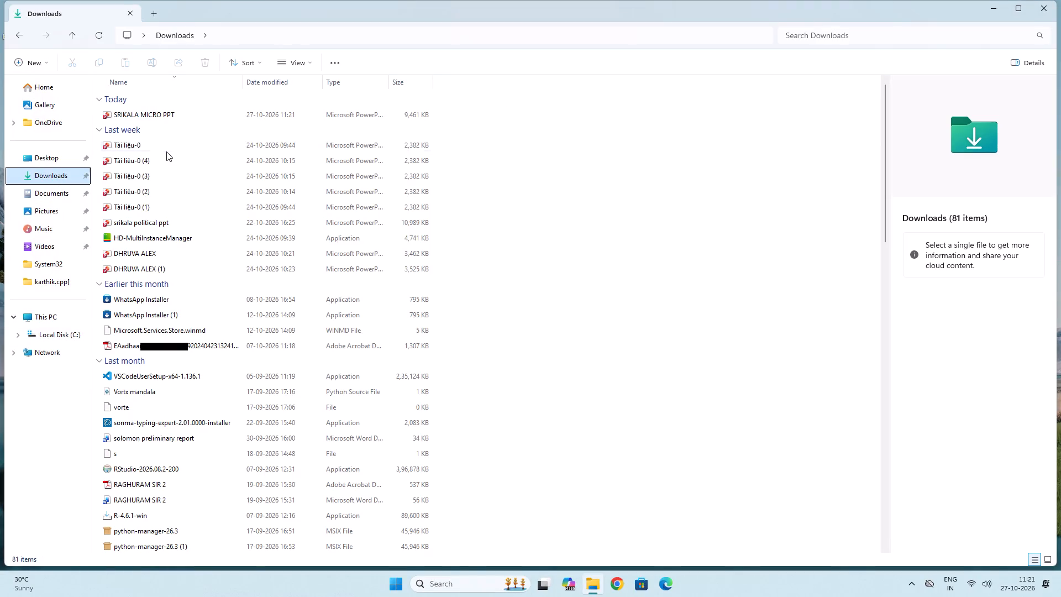
Open the SRIKALA MICRO PPT presentation from the Downloads folder.
left_click(245, 116)
right_click(245, 116)
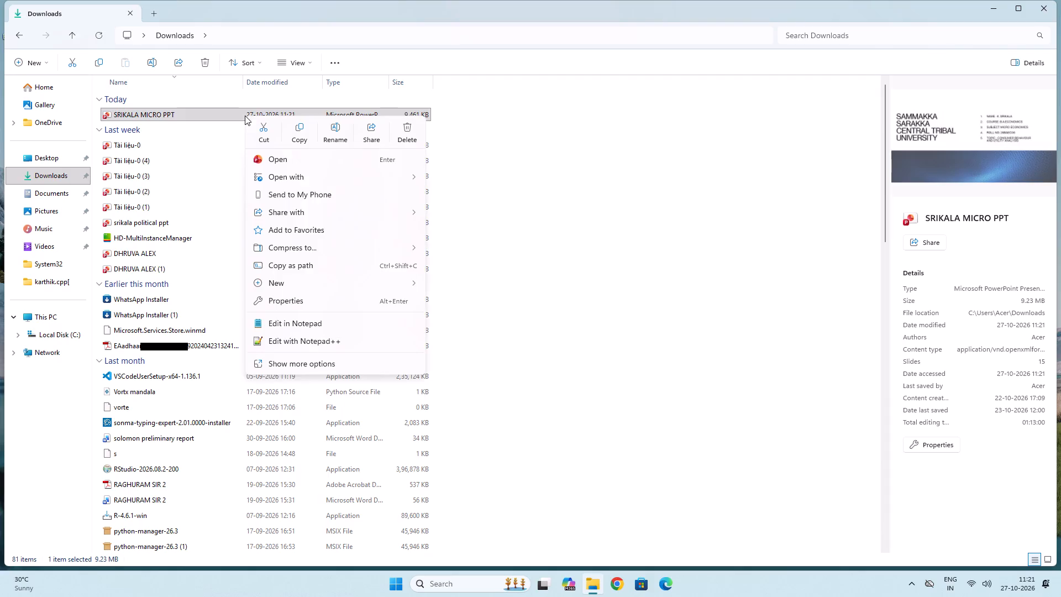
left_click(285, 161)
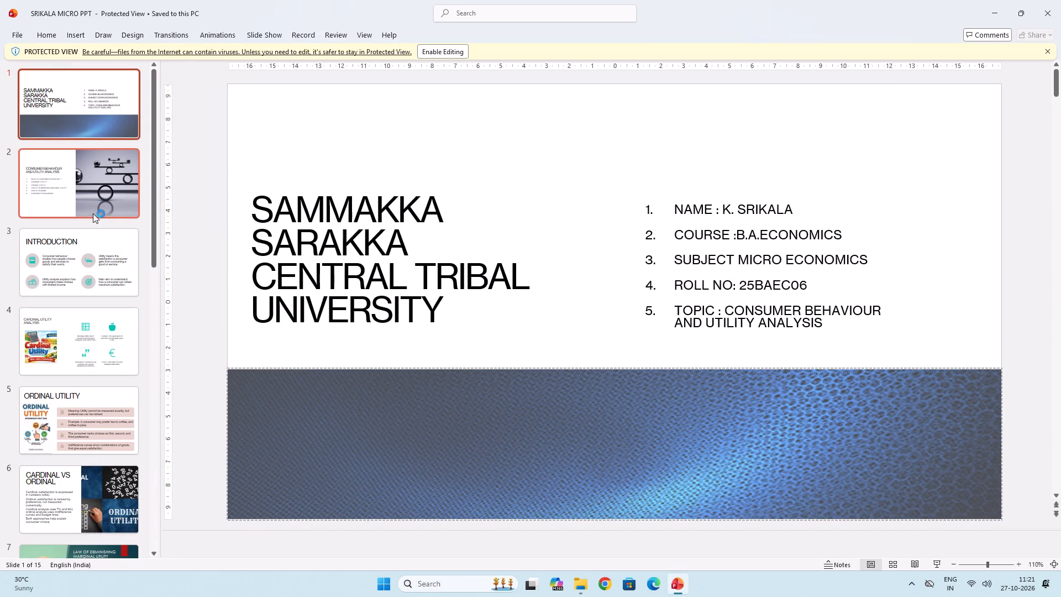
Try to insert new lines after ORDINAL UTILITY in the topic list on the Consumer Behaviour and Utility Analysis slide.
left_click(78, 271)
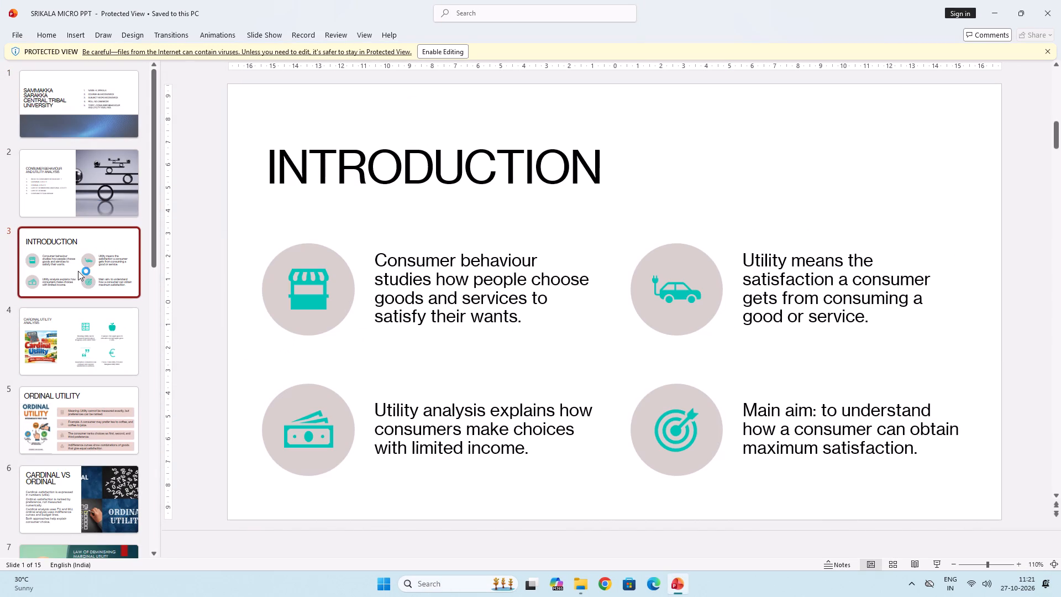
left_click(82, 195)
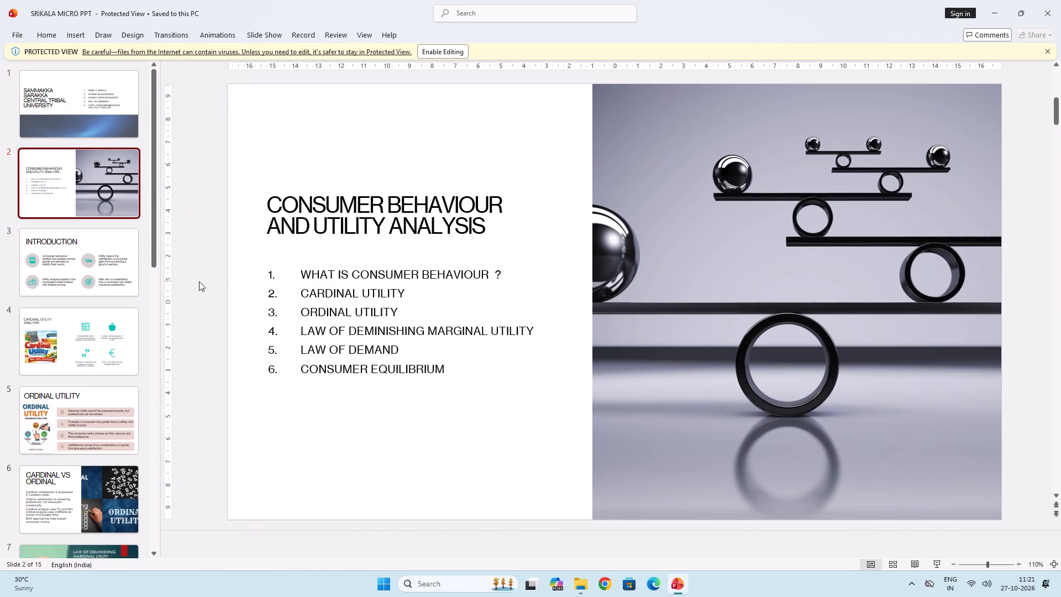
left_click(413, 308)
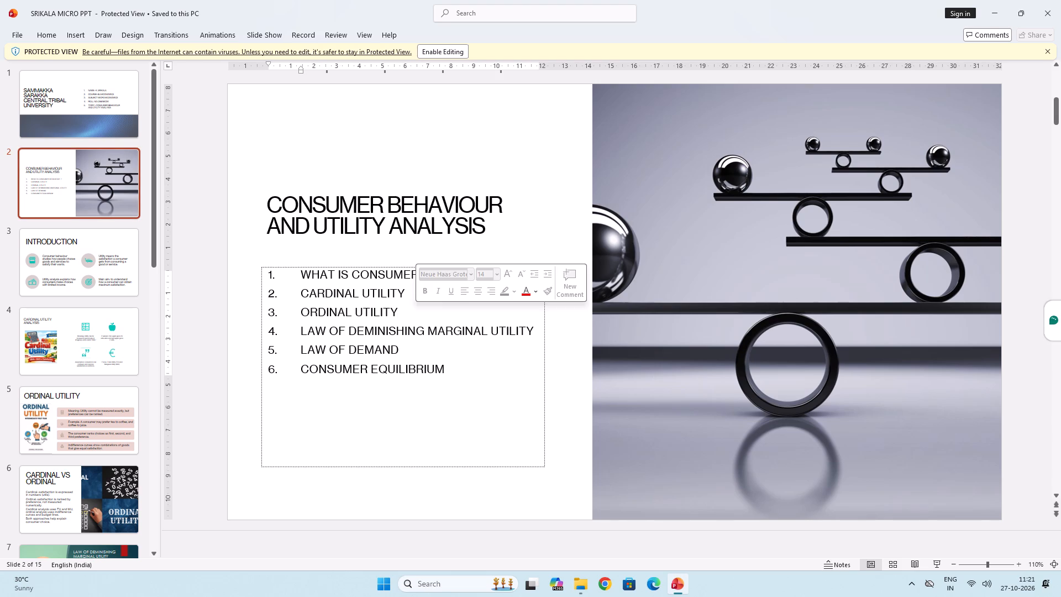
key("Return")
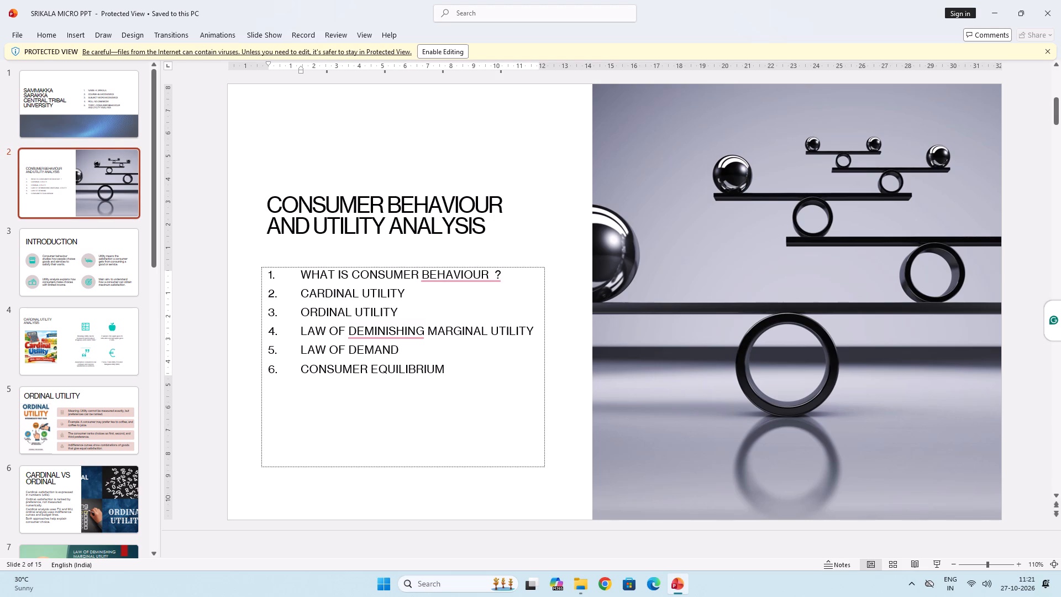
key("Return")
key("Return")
Enable editing of the protected presentation.
left_click(89, 250)
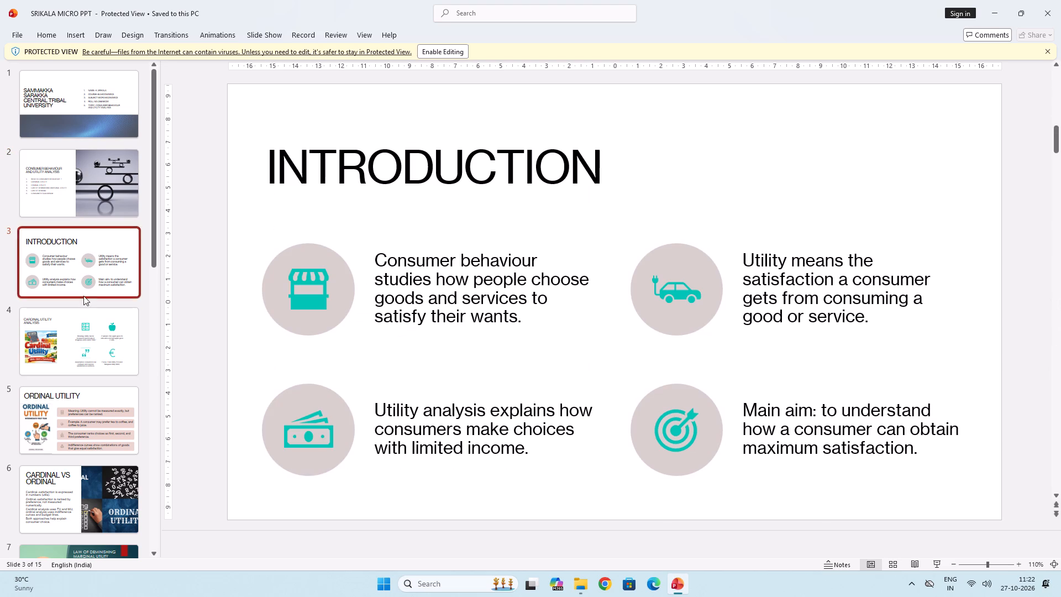
left_click(79, 364)
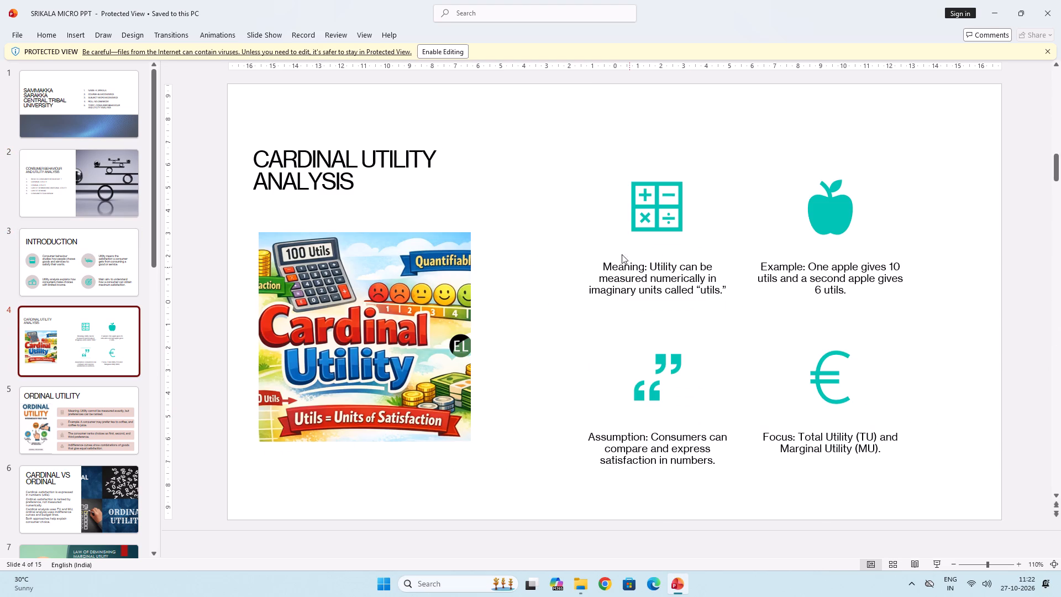
left_click(452, 50)
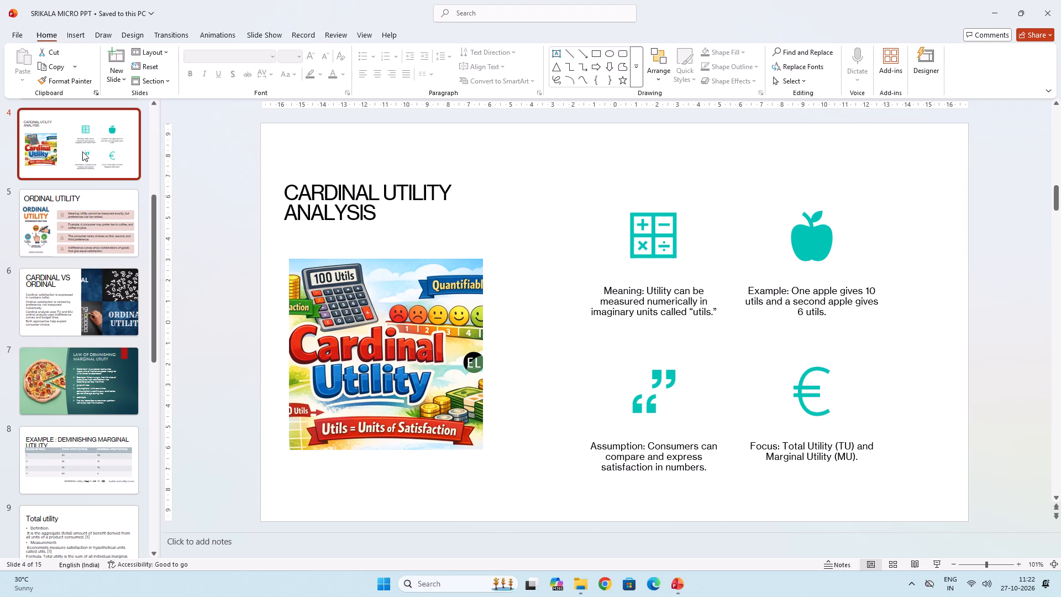
left_click(131, 34)
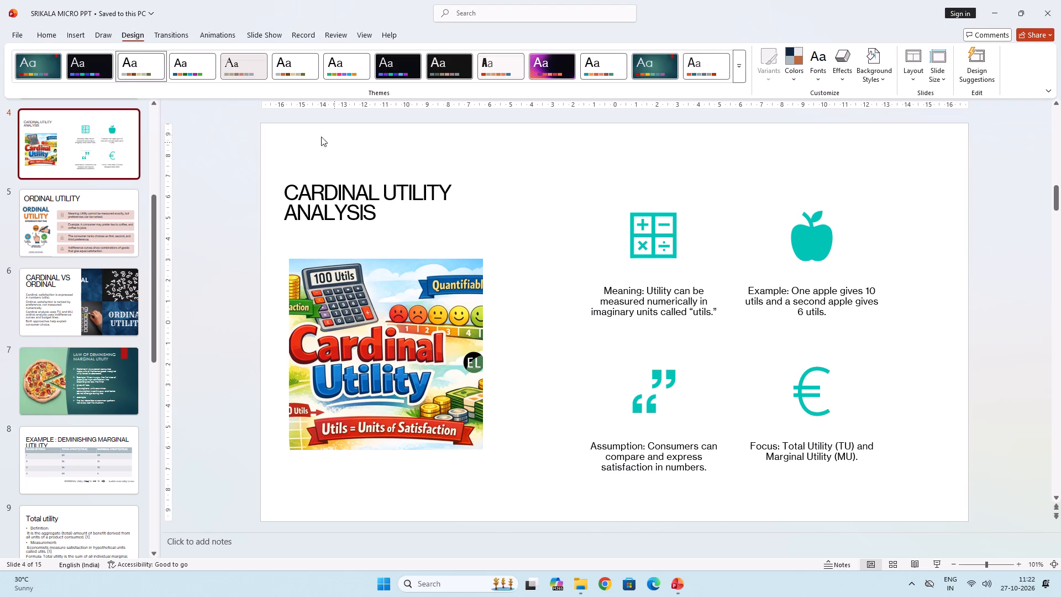
Move the Total utility and Marginal Utility slides, in that order, directly before the Law of Diminishing Marginal Utility slide.
scroll(61, 421, "down", 5)
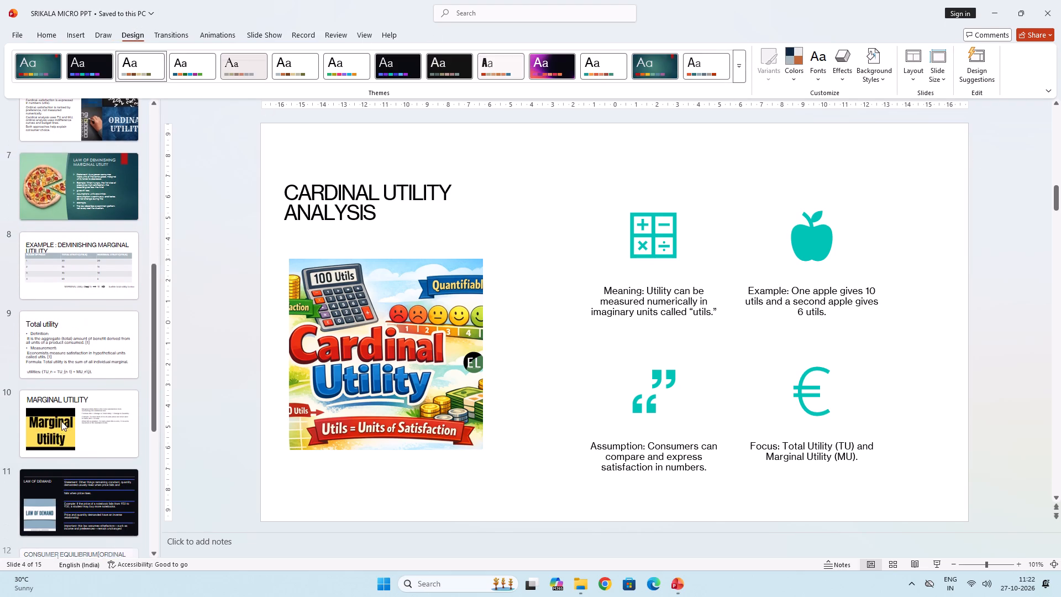
left_click_drag(98, 348, 127, 179)
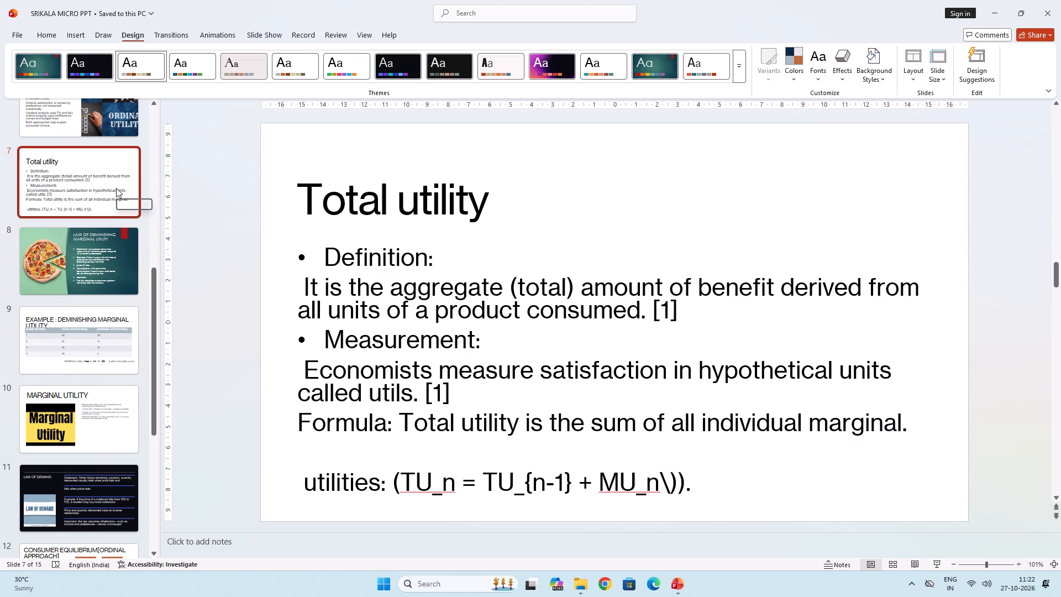
left_click_drag(85, 406, 87, 227)
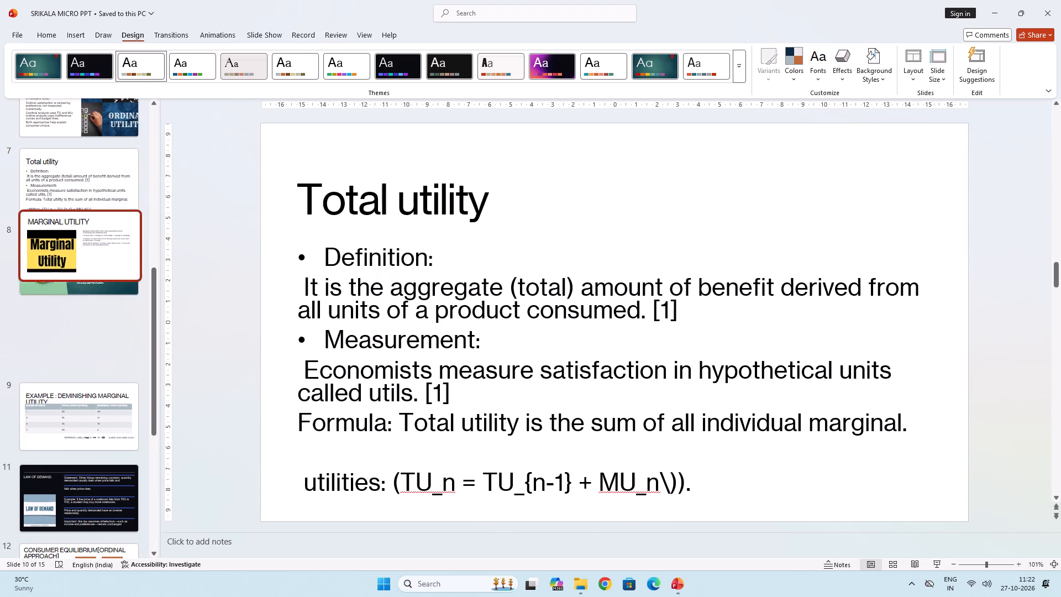
left_click_drag(87, 227, 89, 218)
Delete the interior equilibrium, MRS meaning and "satisfaction unchanged" boxes from the flowchart on the Consumer Equilibrium slide.
scroll(89, 371, "down", 4)
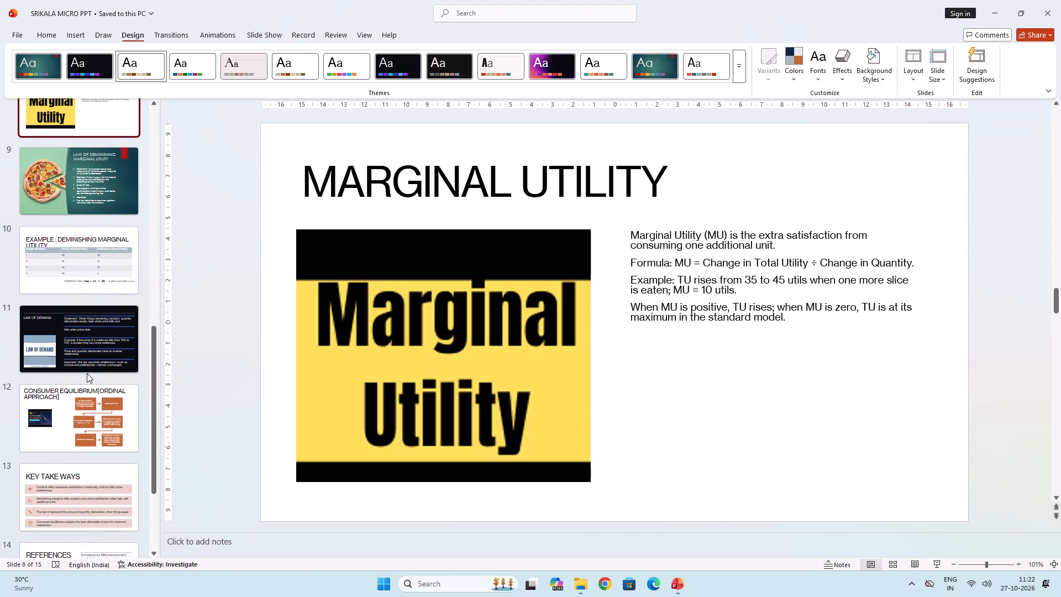
scroll(87, 374, "down", 2)
left_click(111, 346)
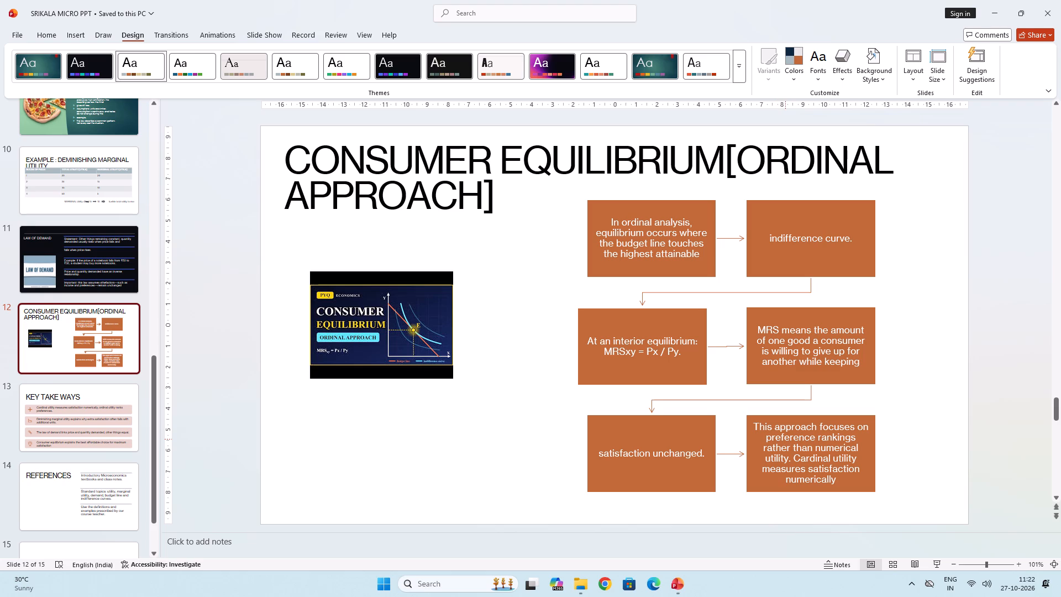
left_click(694, 358)
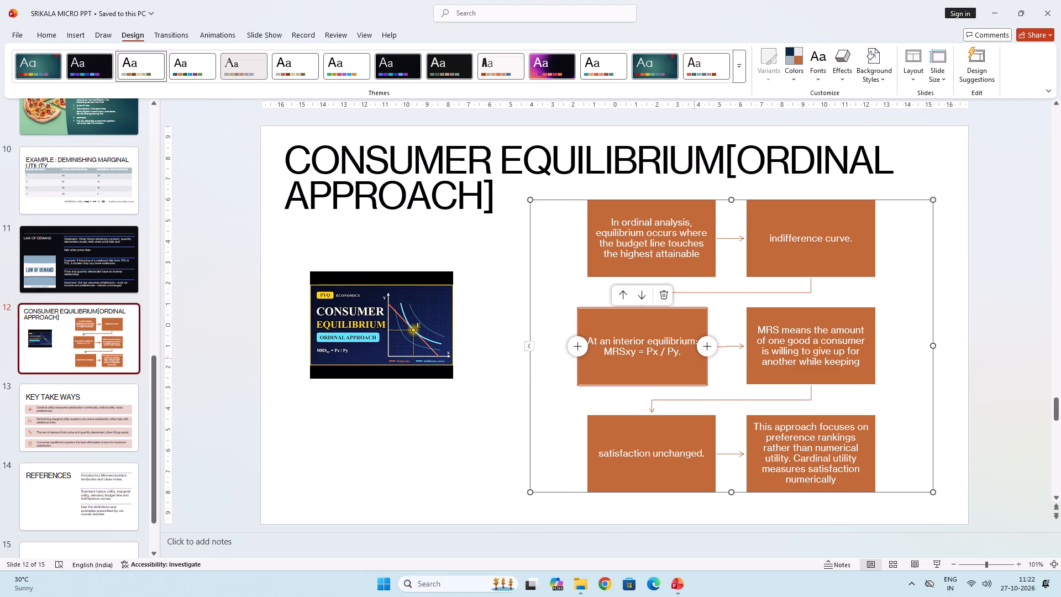
left_click(665, 292)
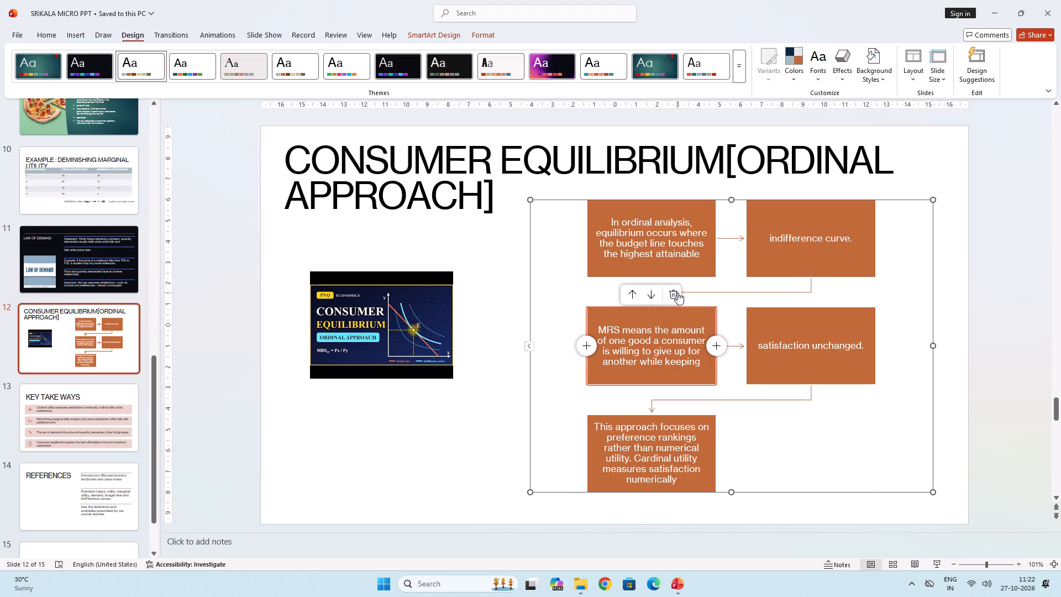
left_click(677, 292)
left_click(642, 360)
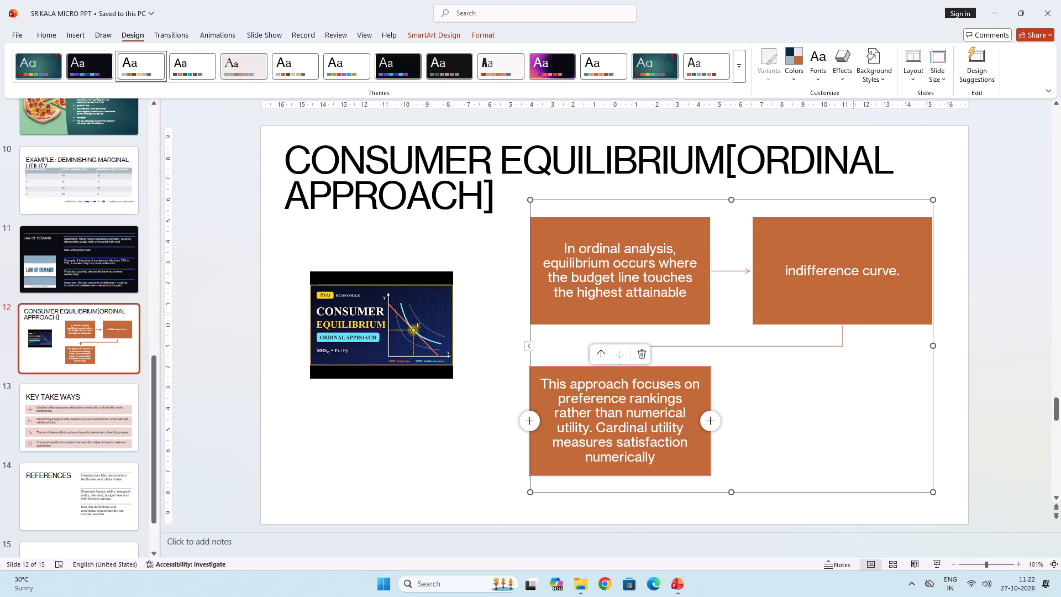
Delete the text of the middle entry, "Standard topics: utility, marginal utility, demand, budget line and indifference curves", on the References slide.
left_click(118, 433)
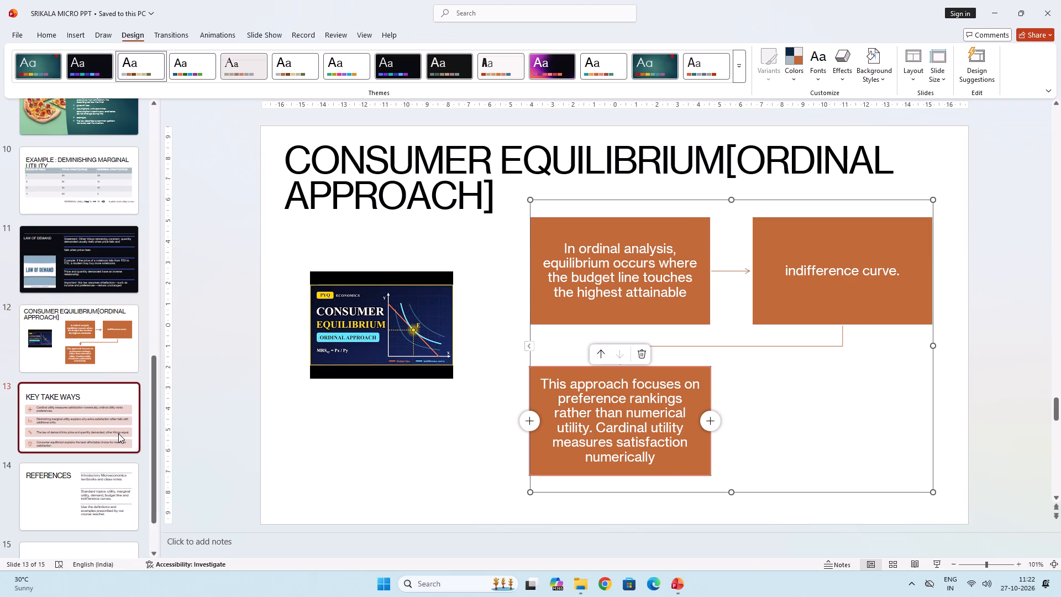
scroll(178, 408, "down", 2)
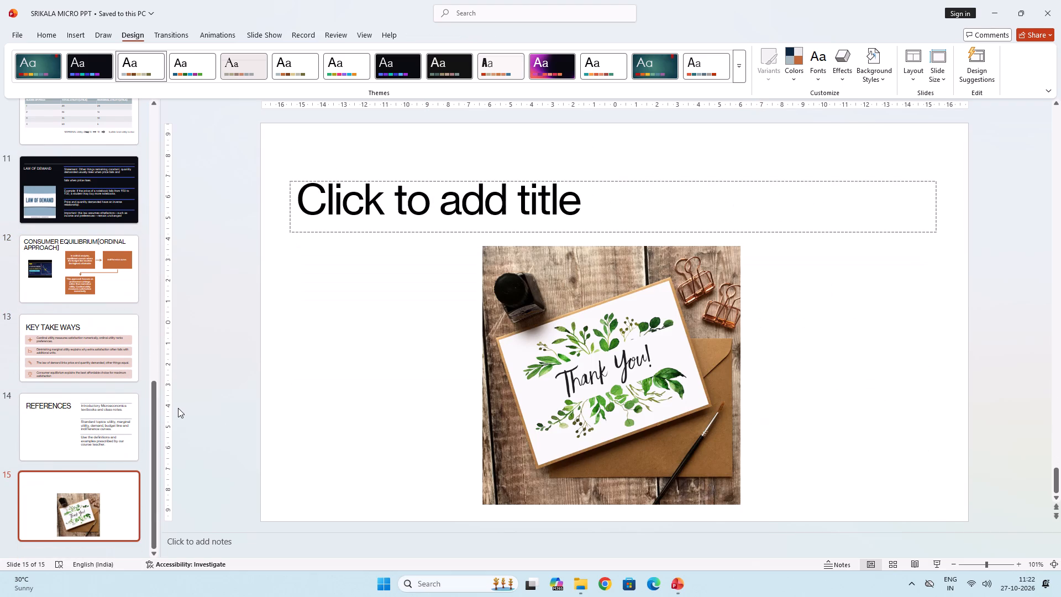
left_click(110, 380)
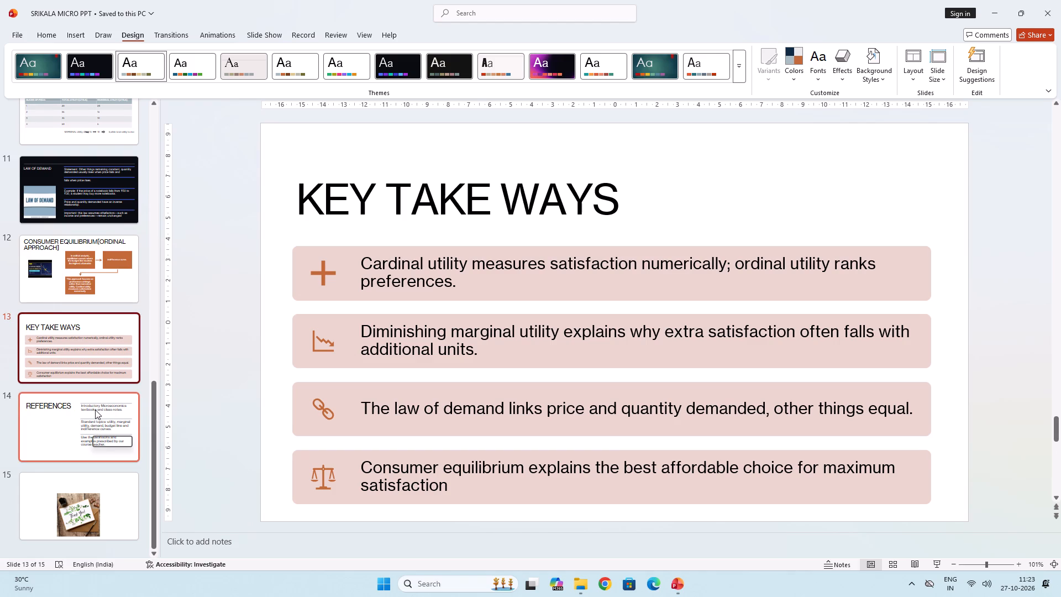
left_click(92, 417)
left_click(73, 355)
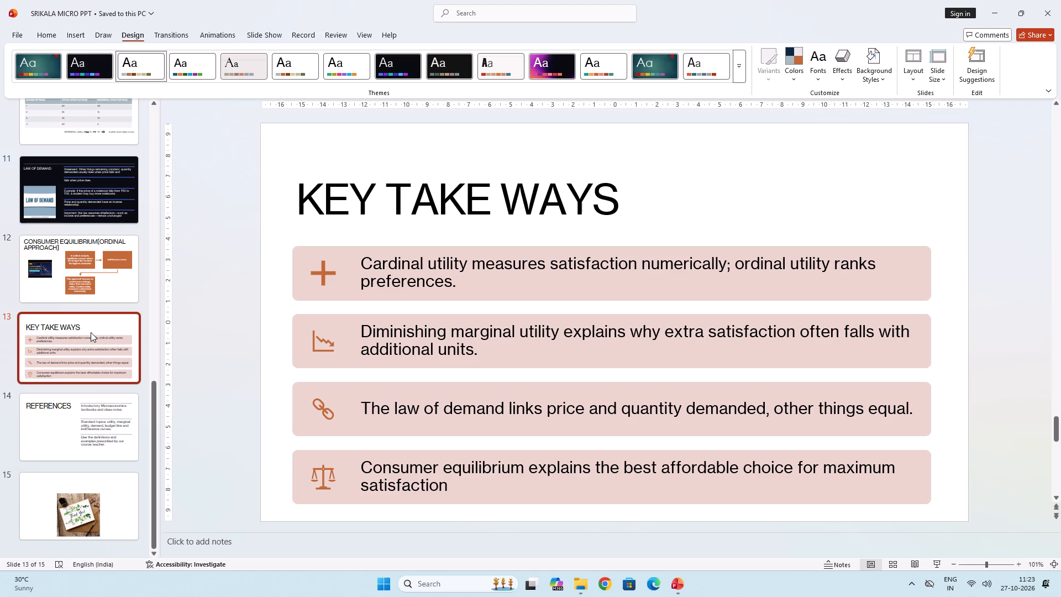
left_click(87, 416)
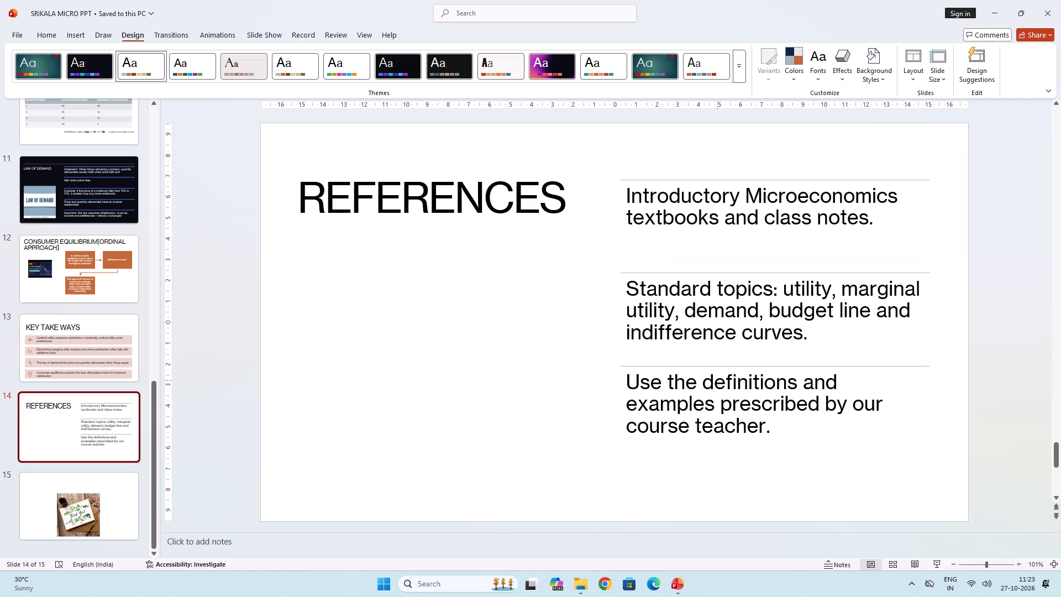
left_click(806, 329)
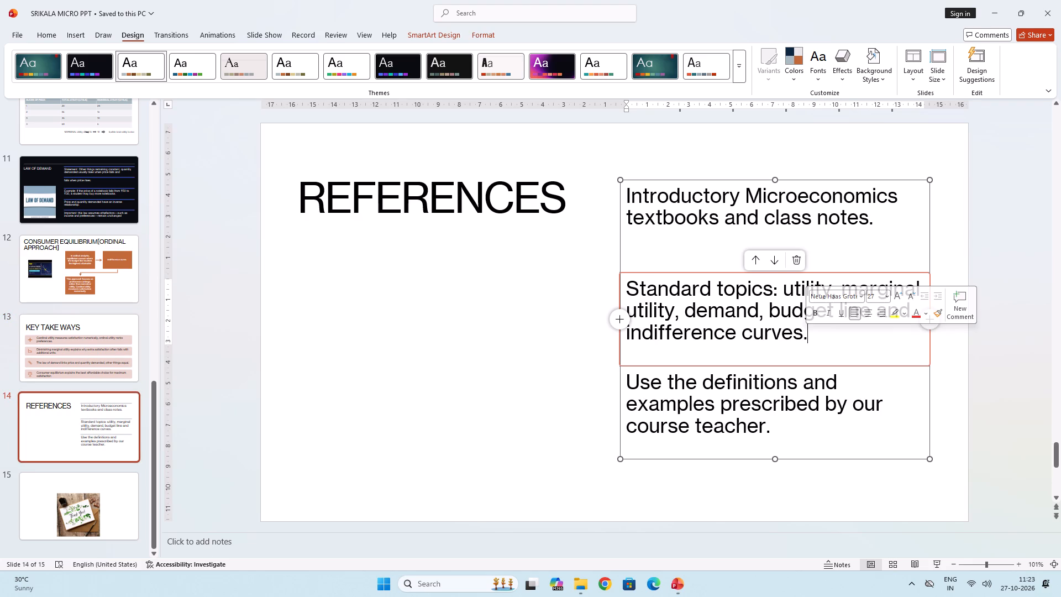
key("BackSpace")
key("BackSpace")
key("BackSpace")
key("BackSpace")
key("BackSpace")
key("BackSpace")
key("BackSpace")
key("BackSpace")
key("BackSpace")
key("BackSpace")
key("BackSpace")
key("BackSpace")
key("BackSpace")
key("BackSpace")
key("BackSpace")
key("BackSpace")
key("BackSpace")
key("BackSpace")
key("BackSpace")
key("BackSpace")
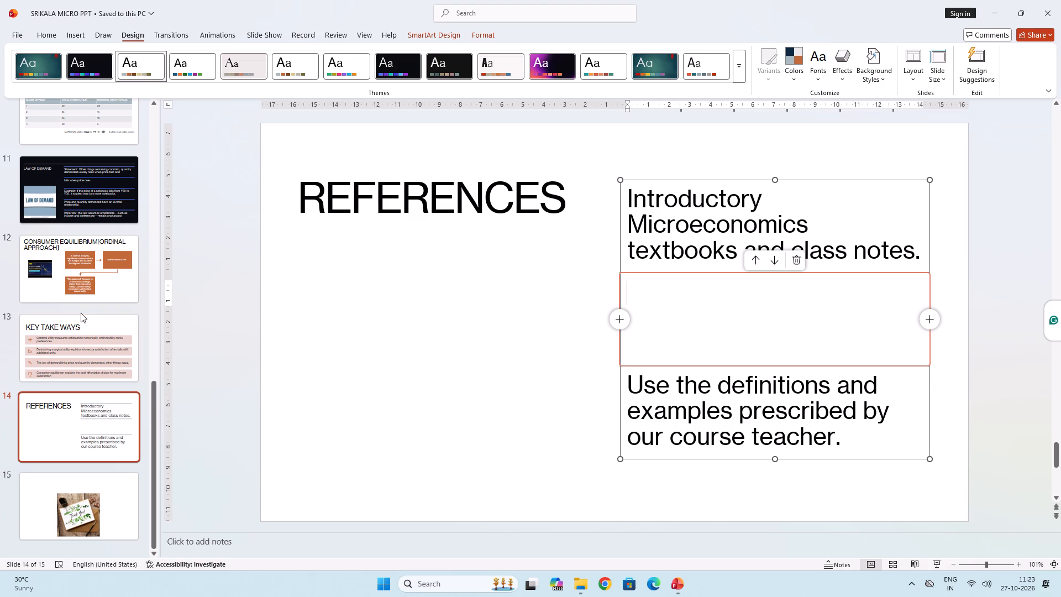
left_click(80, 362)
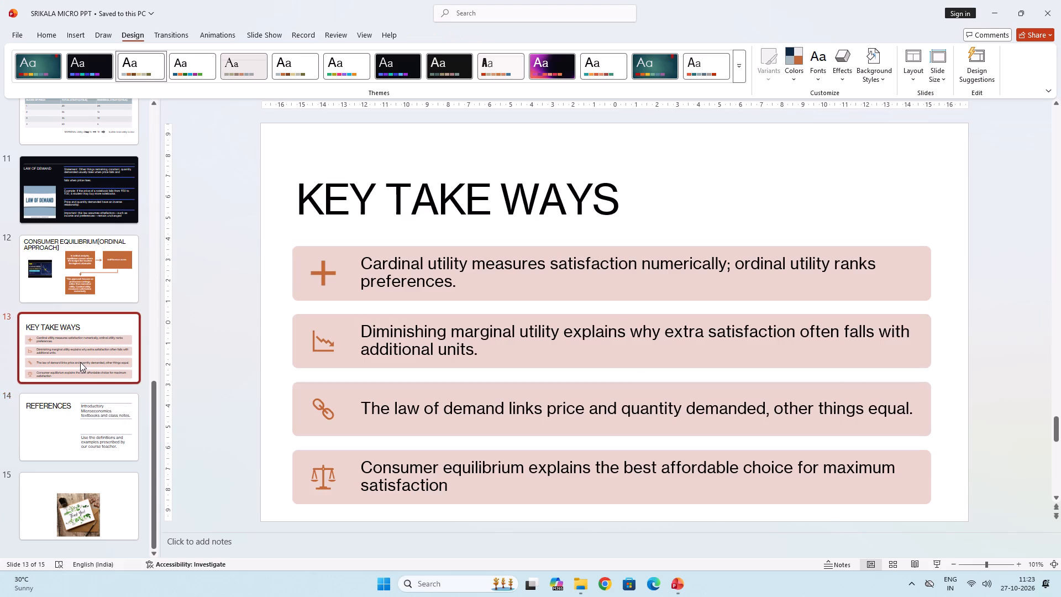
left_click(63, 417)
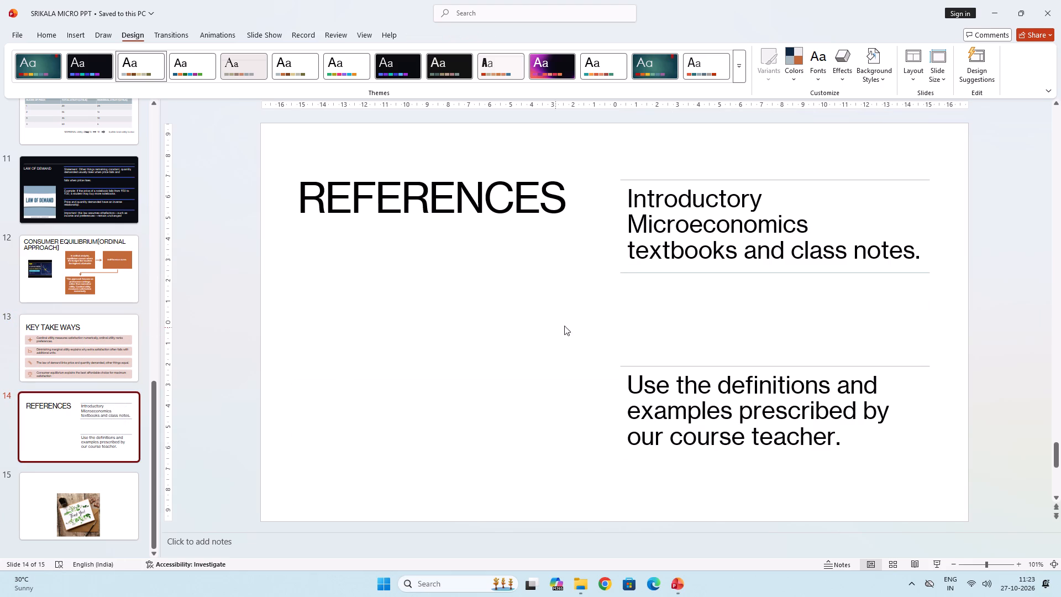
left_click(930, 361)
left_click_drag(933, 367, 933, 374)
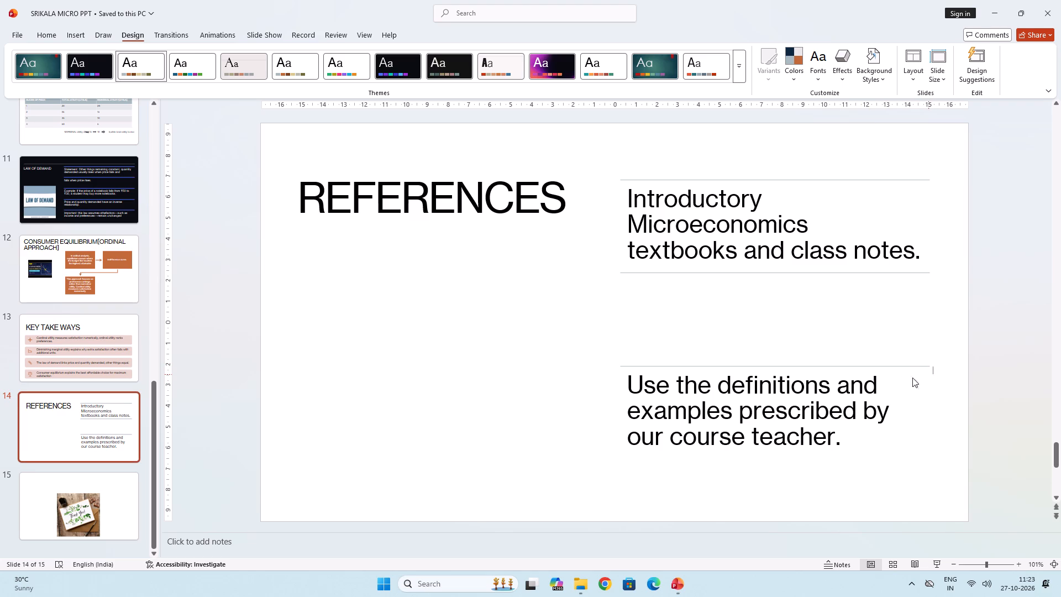
Erase the end of the last entry on the Law of Demand slide so that only "Import" is left.
left_click(54, 266)
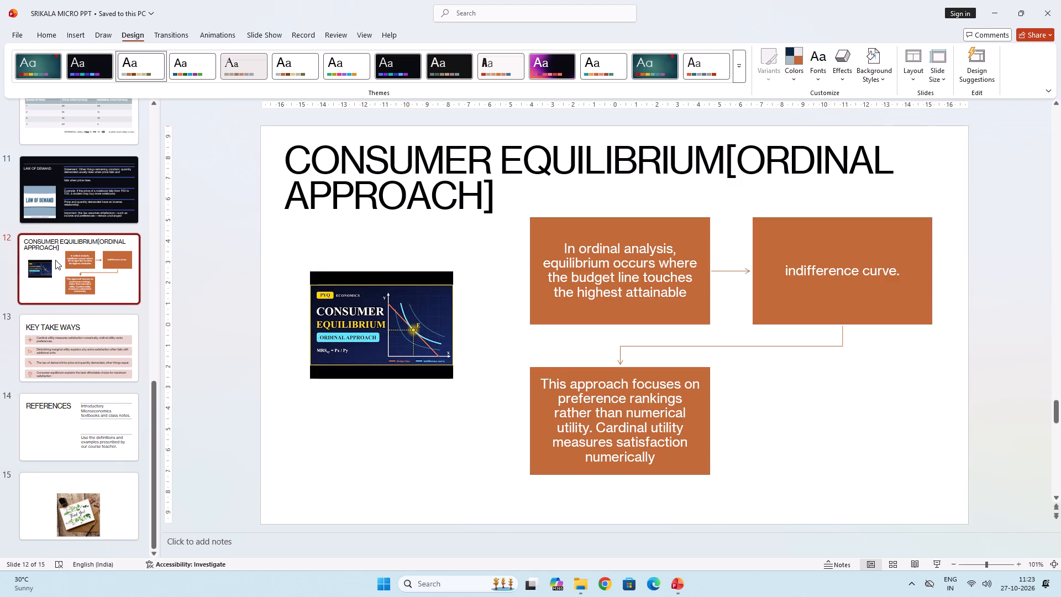
scroll(59, 243, "up", 2)
left_click(59, 242)
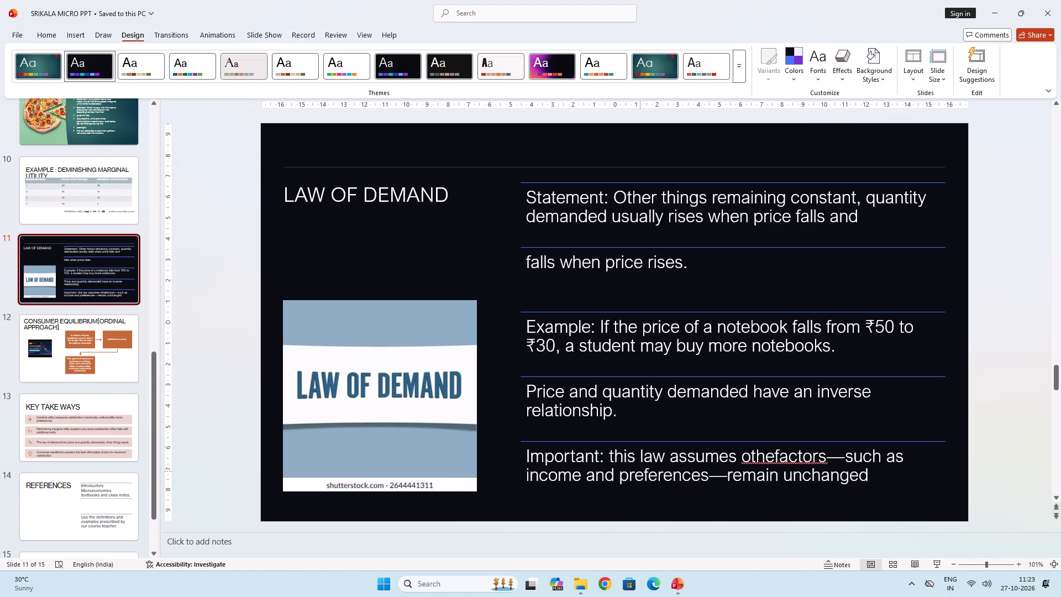
left_click(868, 476)
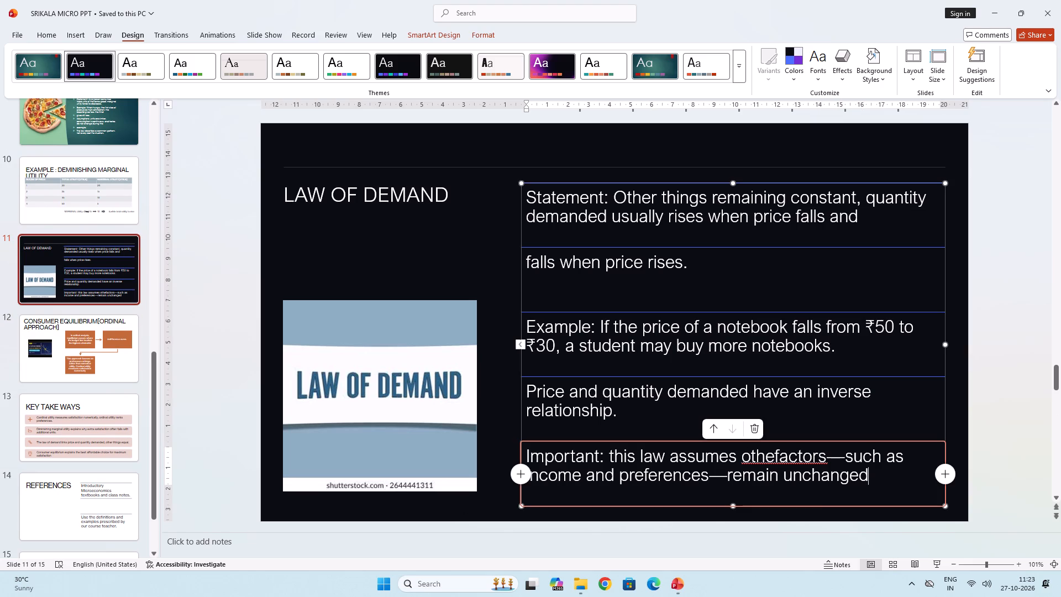
key("BackSpace")
key("BackSpace")
key("BackSpace")
key("BackSpace")
key("BackSpace")
key("BackSpace")
key("BackSpace")
key("BackSpace")
key("BackSpace")
key("BackSpace")
key("BackSpace")
key("BackSpace")
key("BackSpace")
key("BackSpace")
key("BackSpace")
key("BackSpace")
key("BackSpace")
key("BackSpace")
key("BackSpace")
key("BackSpace")
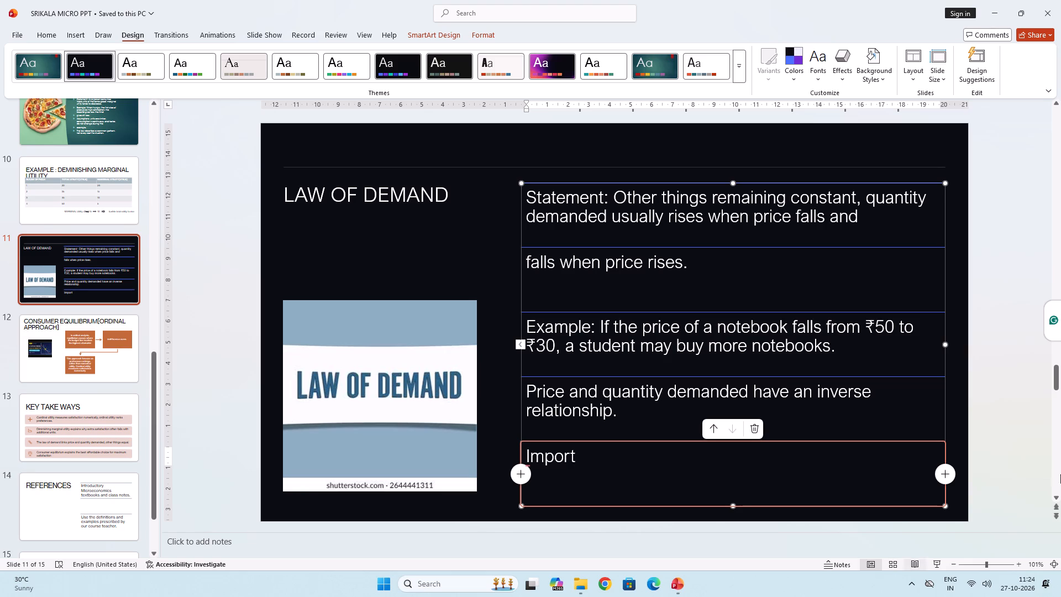
Close the SRIKALA MICRO PPT presentation and save its changes.
left_click(1057, 0)
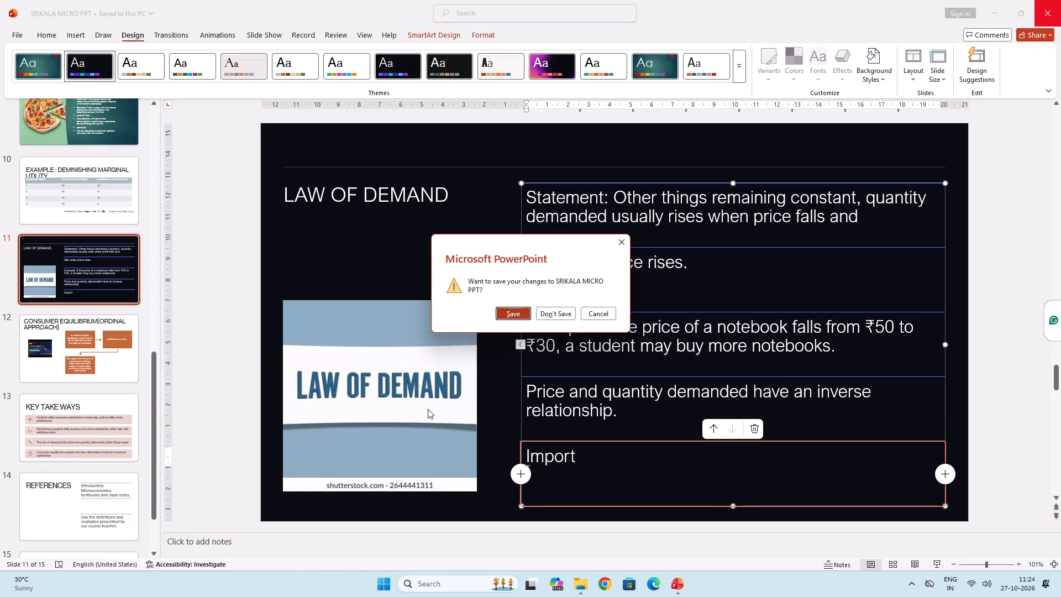
left_click(522, 311)
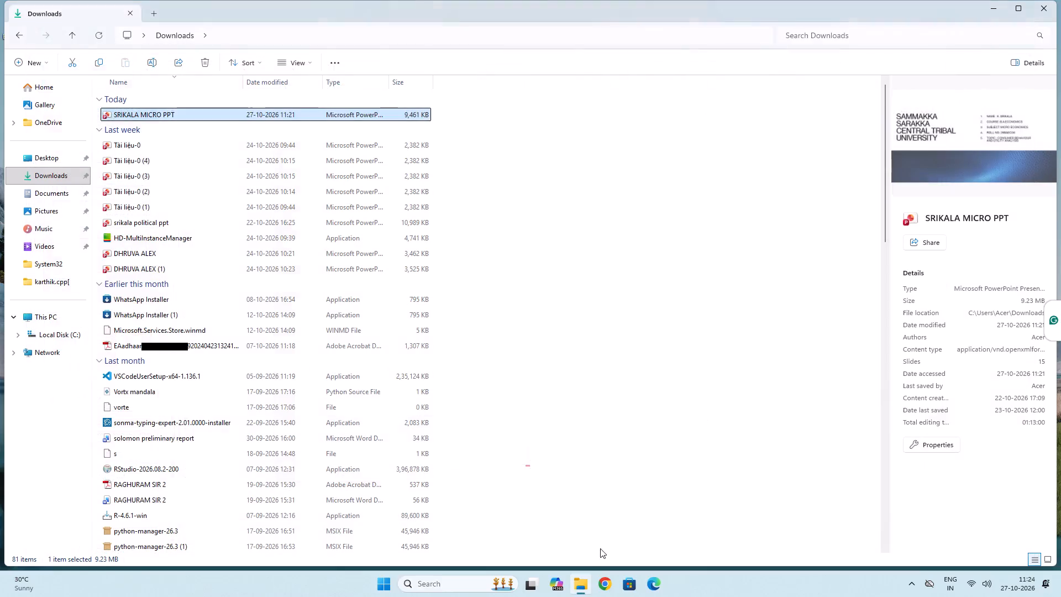
Launch Google Chrome.
left_click(608, 586)
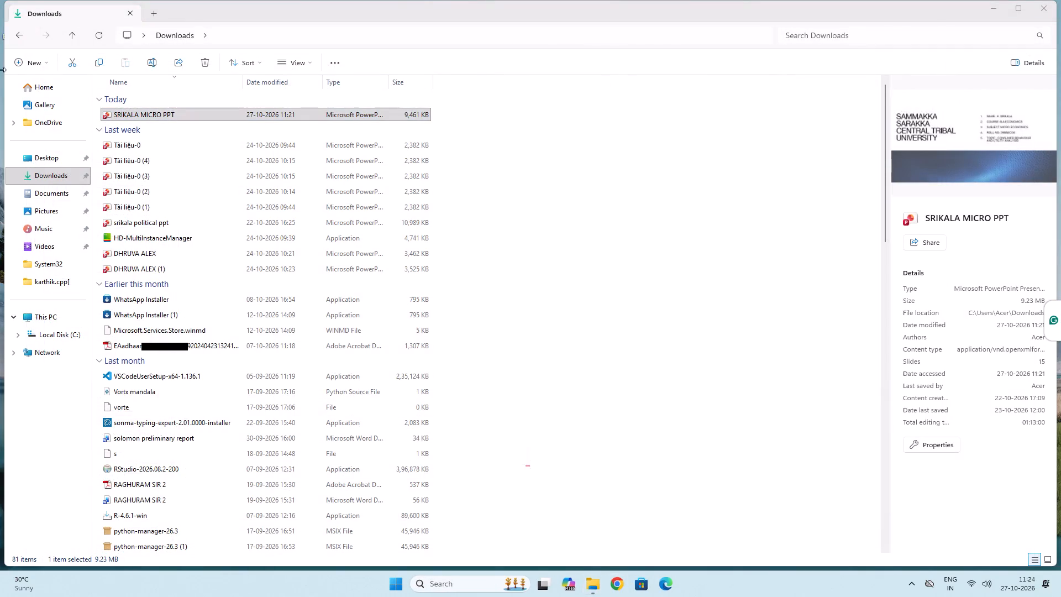
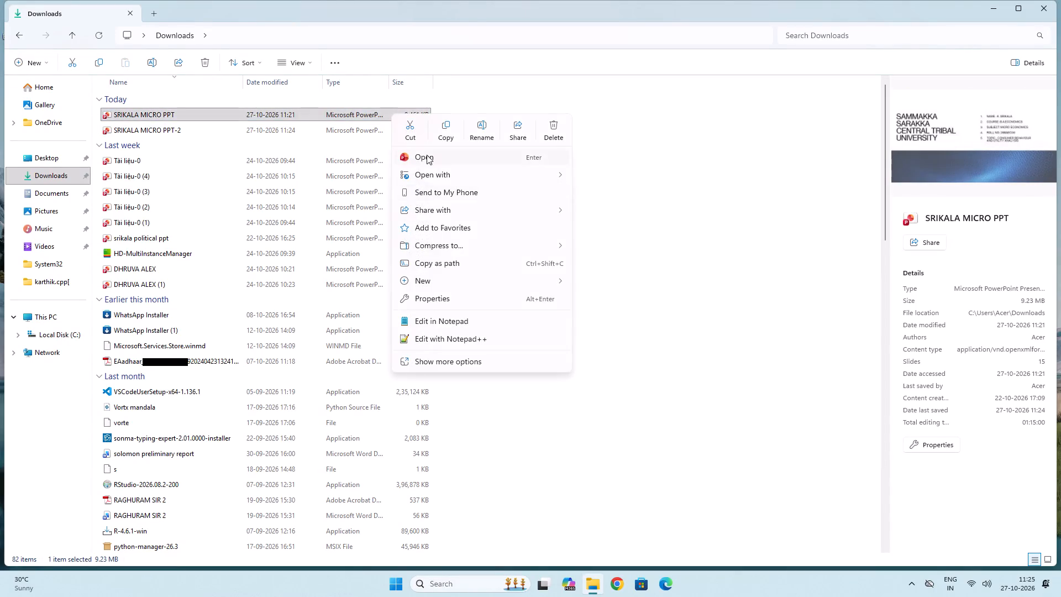
Reopen the SRIKALA MICRO PPT presentation from the Downloads folder in PowerPoint.
left_click(427, 155)
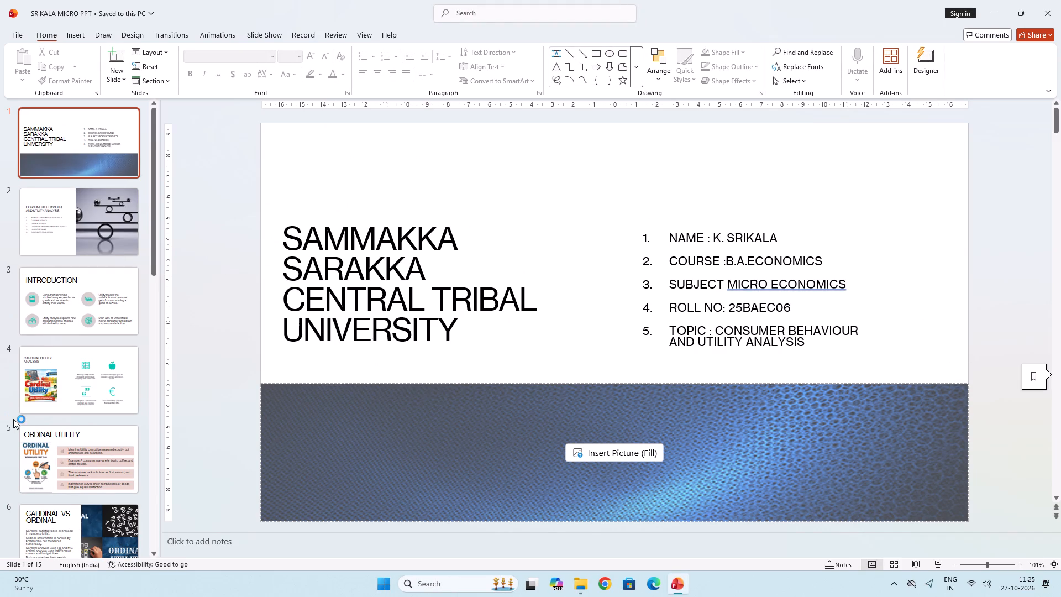
Review the order and content of all slides in the presentation, from the title slide to the closing slide and back.
scroll(13, 419, "down", 13)
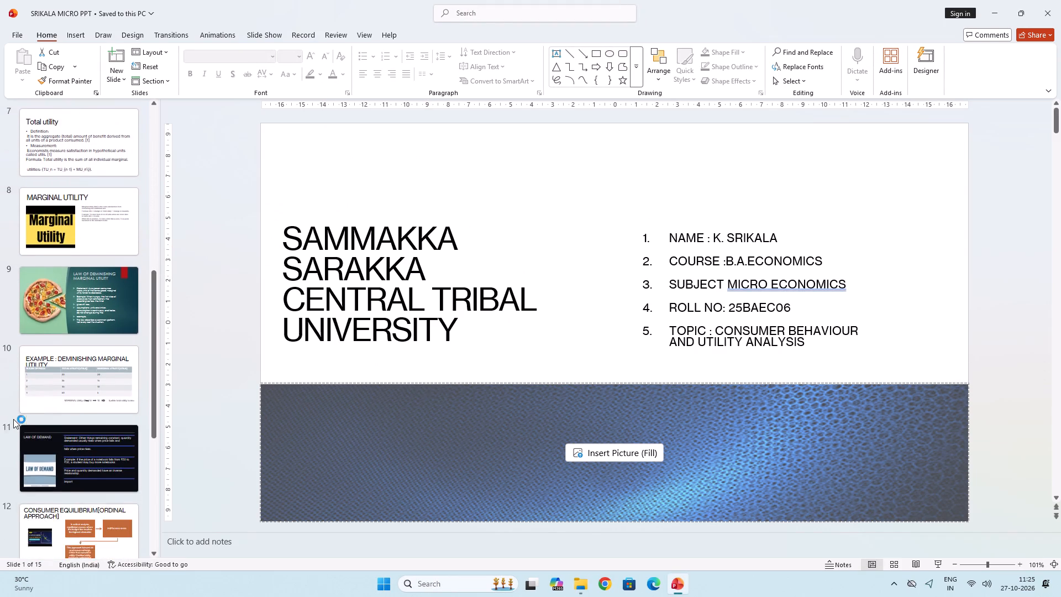
scroll(13, 419, "down", 10)
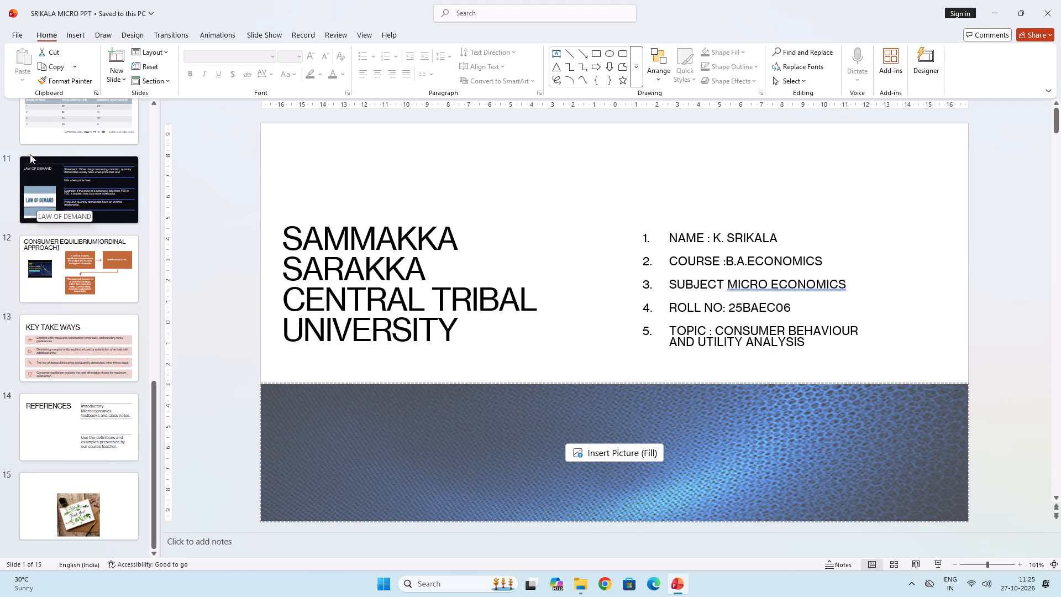
scroll(29, 251, "up", 10)
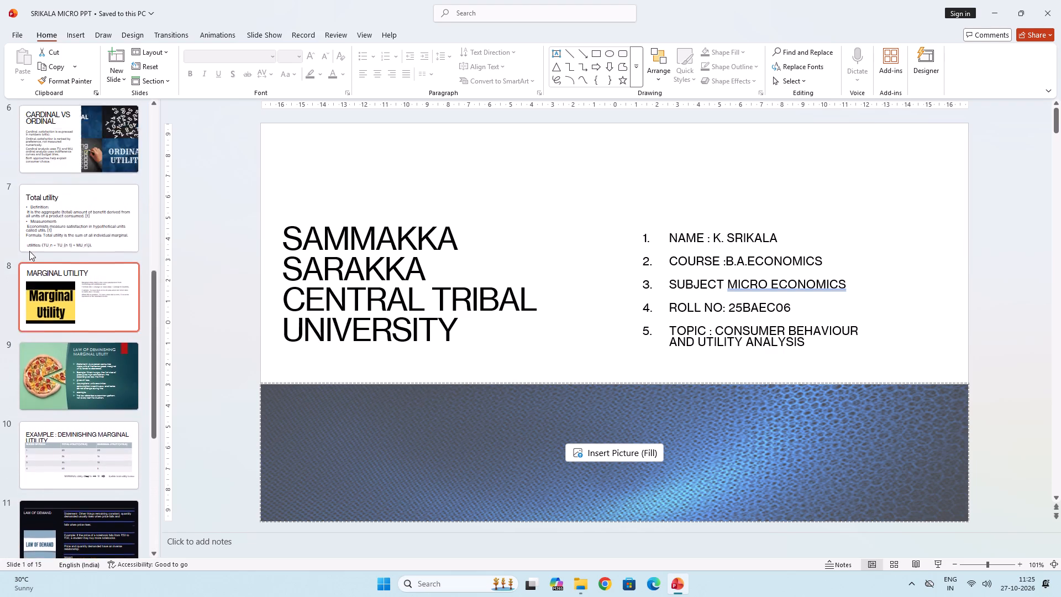
scroll(29, 251, "up", 11)
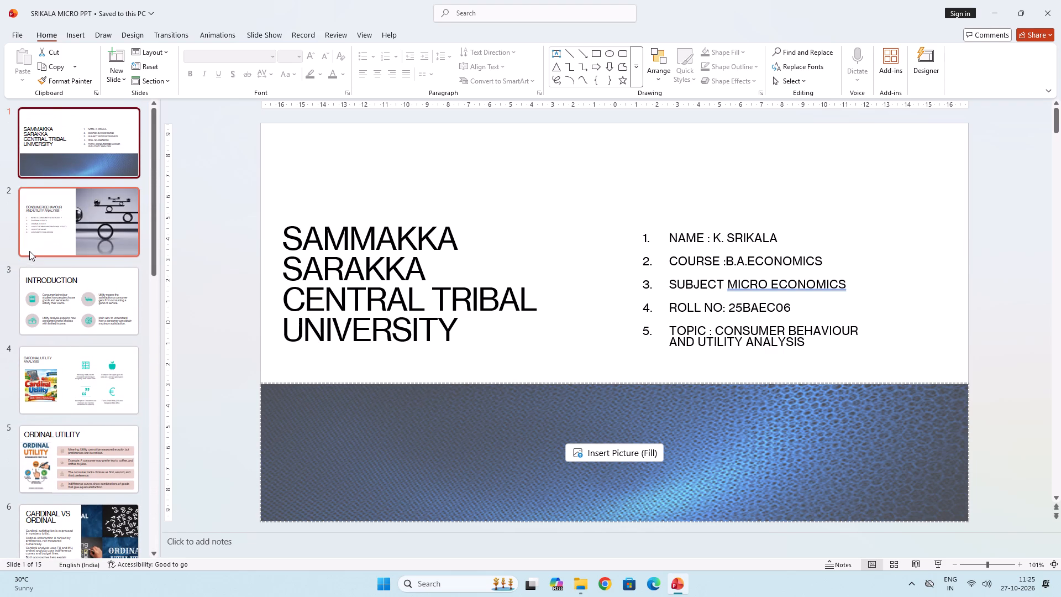
scroll(29, 251, "up", 4)
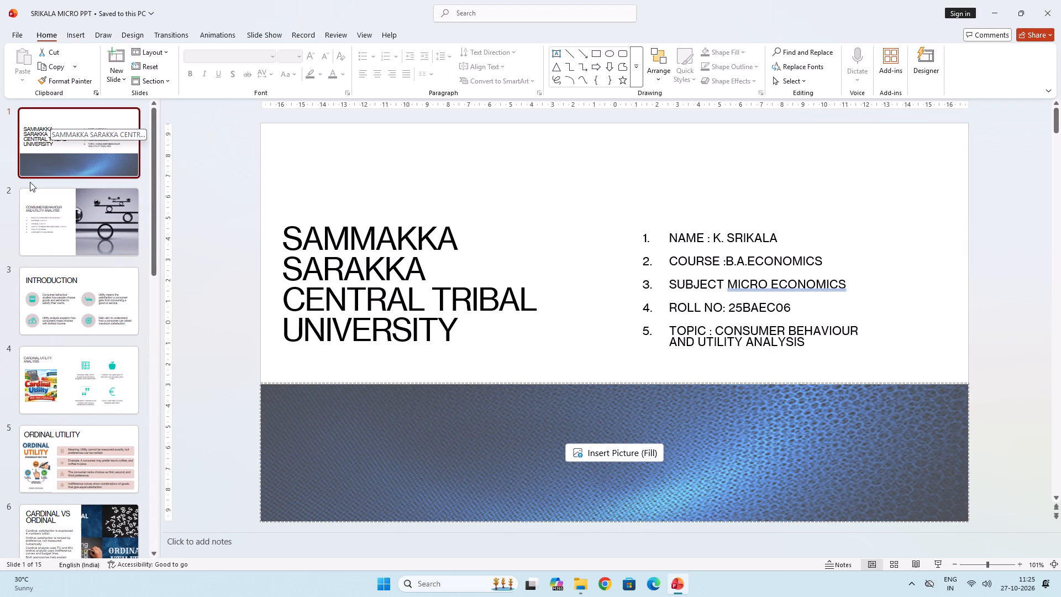
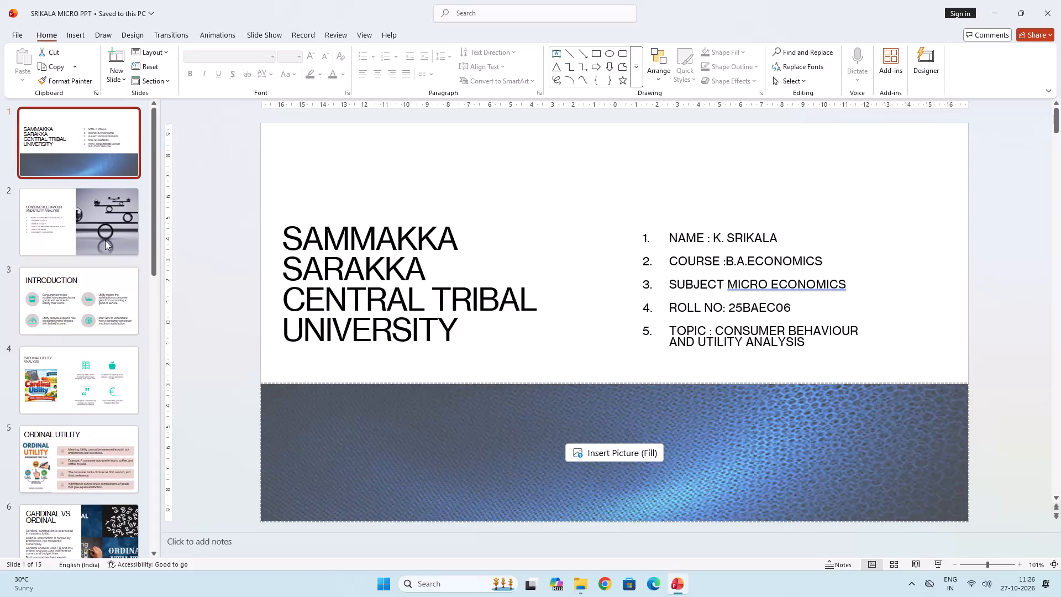
Check the remaining slides of the micro economics presentation once more and close the presentation.
scroll(105, 240, "down", 10)
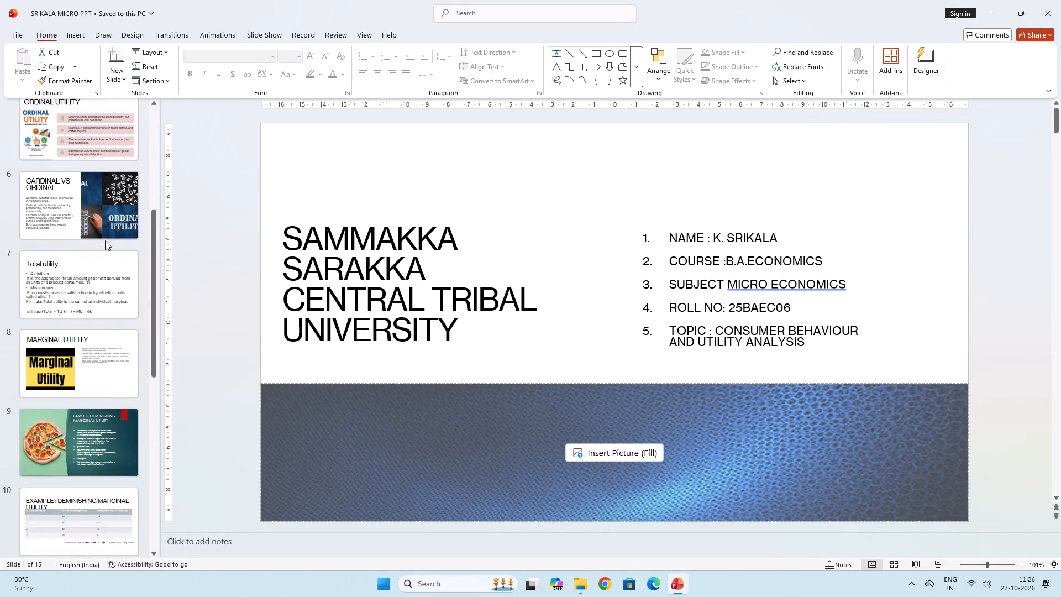
scroll(105, 240, "down", 15)
scroll(105, 240, "up", 4)
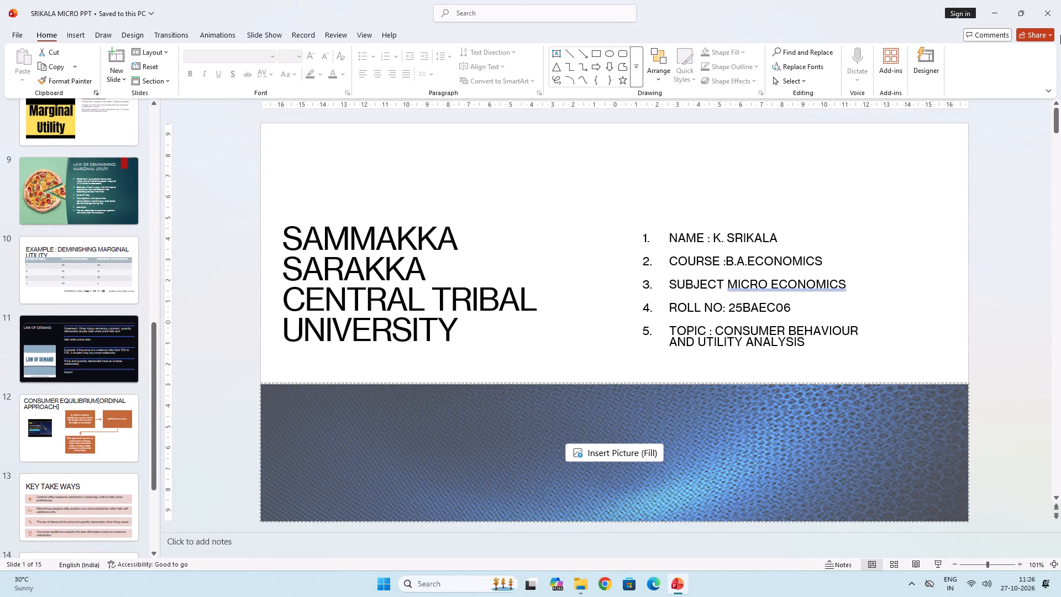
left_click(1047, 7)
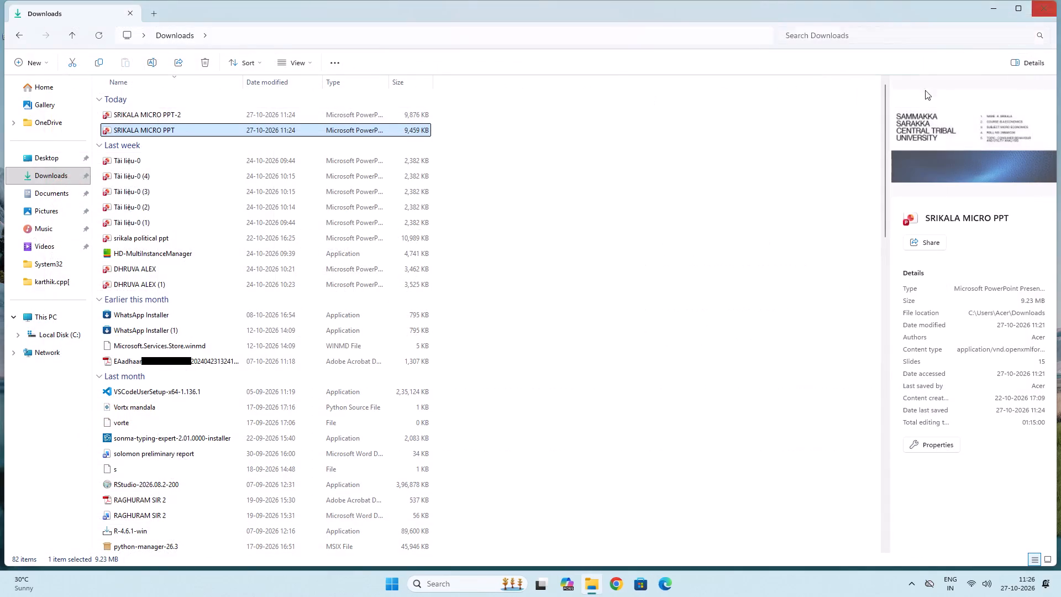
Open the Google Chrome browser.
left_click(612, 591)
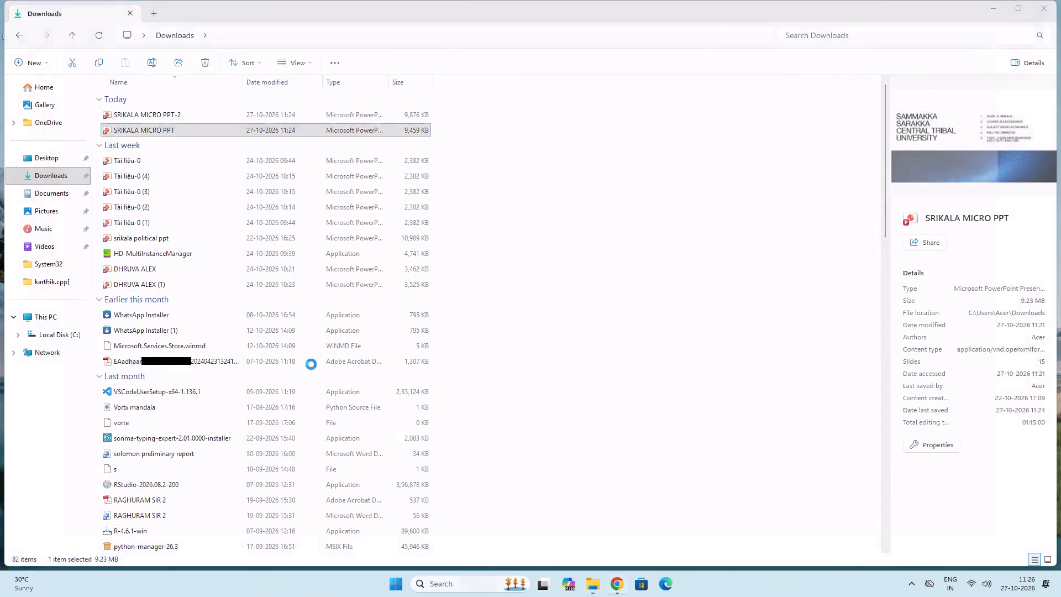
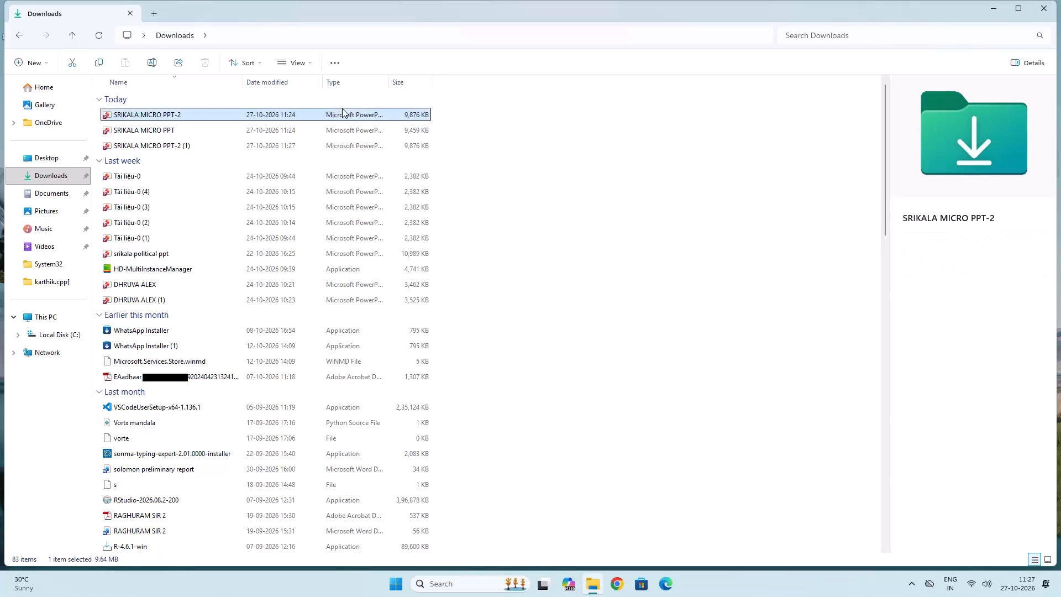
Open the downloaded MICRO PPT-2 presentation, go to slide 16 with the two pie charts and enable editing.
left_click(385, 151)
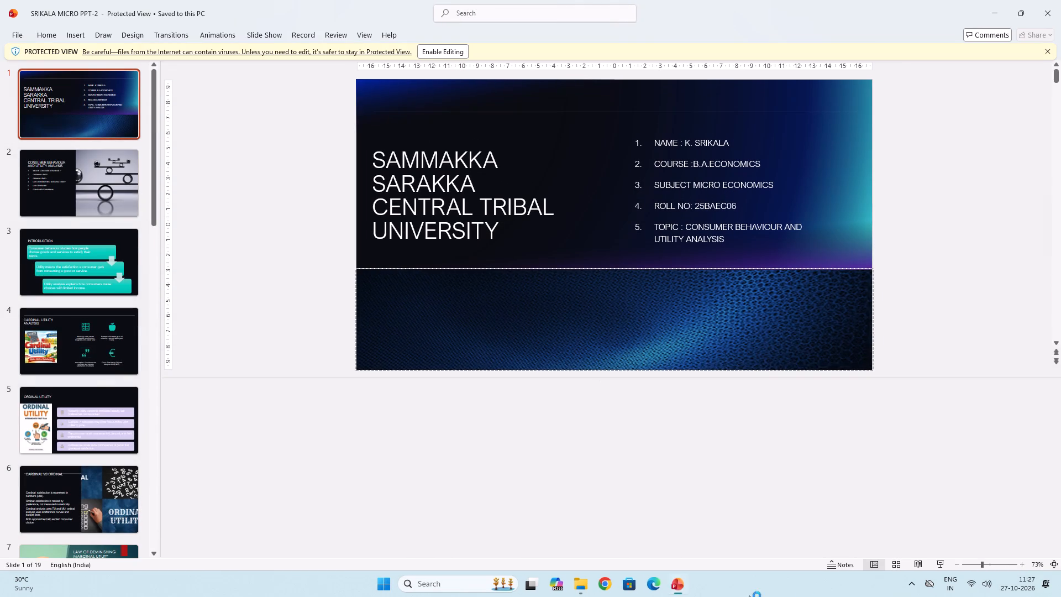
scroll(98, 334, "down", 16)
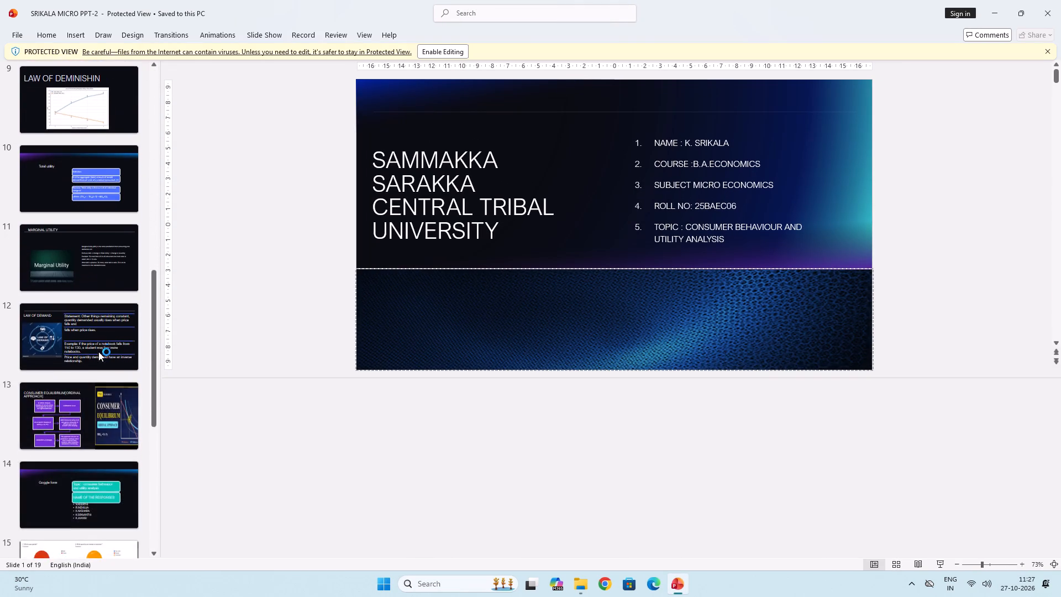
scroll(98, 352, "down", 10)
left_click(60, 273)
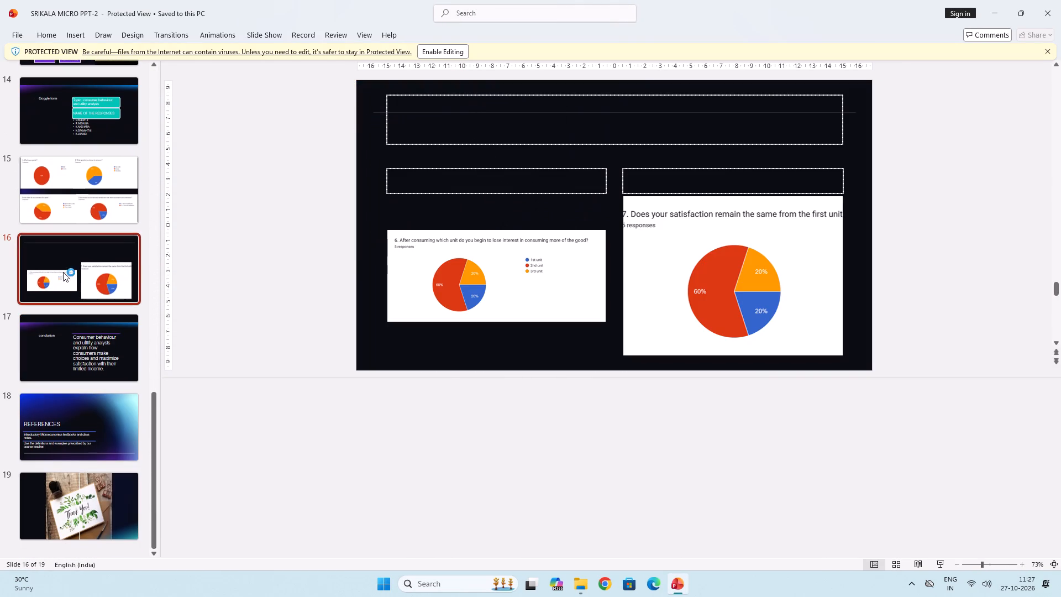
left_click(449, 46)
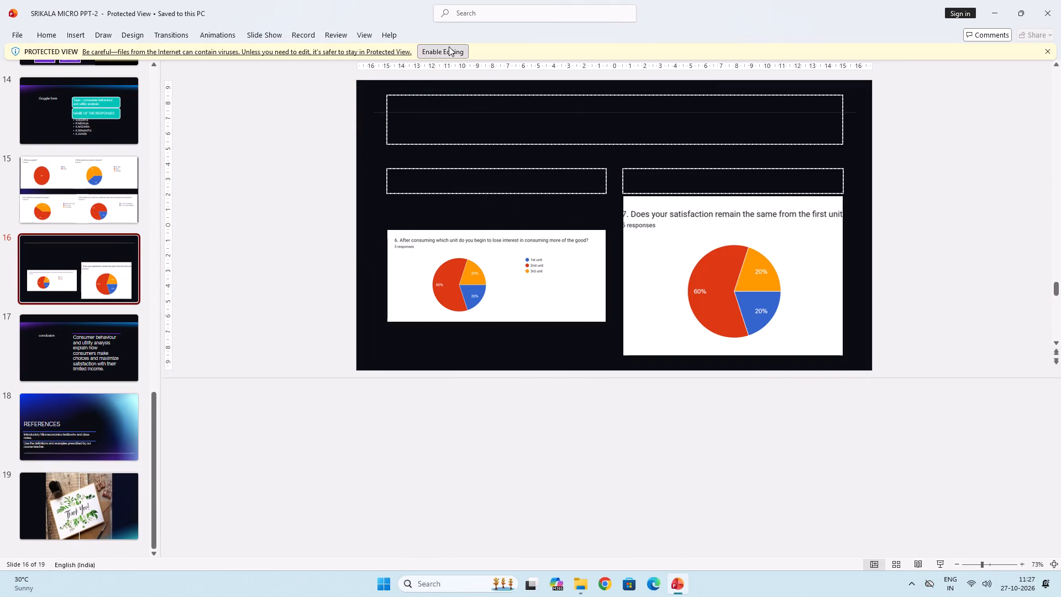
Resize the question 6 and question 7 pie-chart pictures on slide 16 so their top and bottom edges line up below the title.
left_click(473, 282)
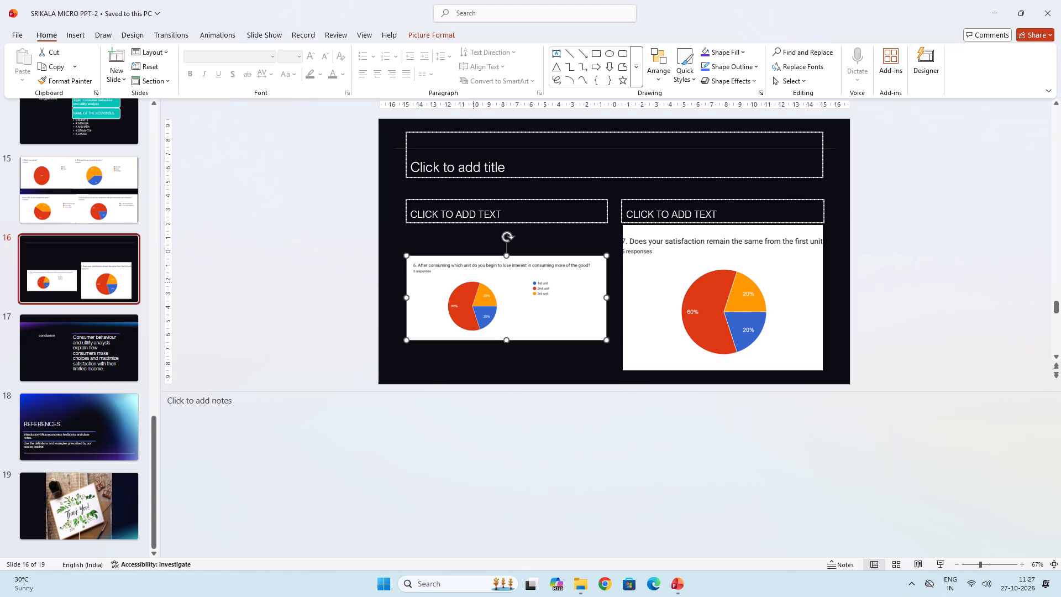
left_click_drag(504, 254, 520, 194)
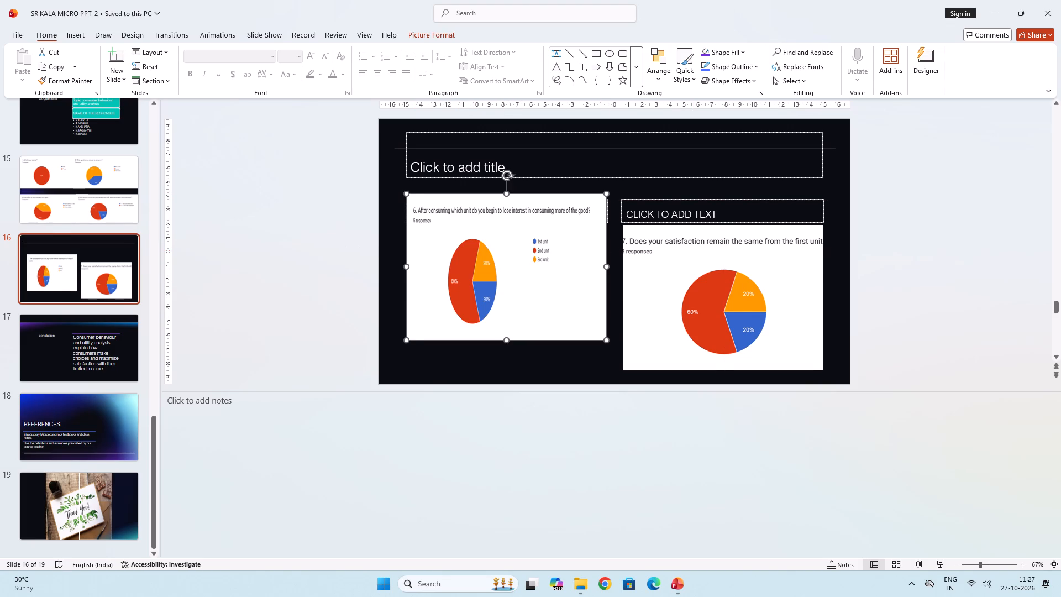
left_click(694, 250)
left_click_drag(723, 224, 723, 192)
left_click_drag(724, 370, 721, 366)
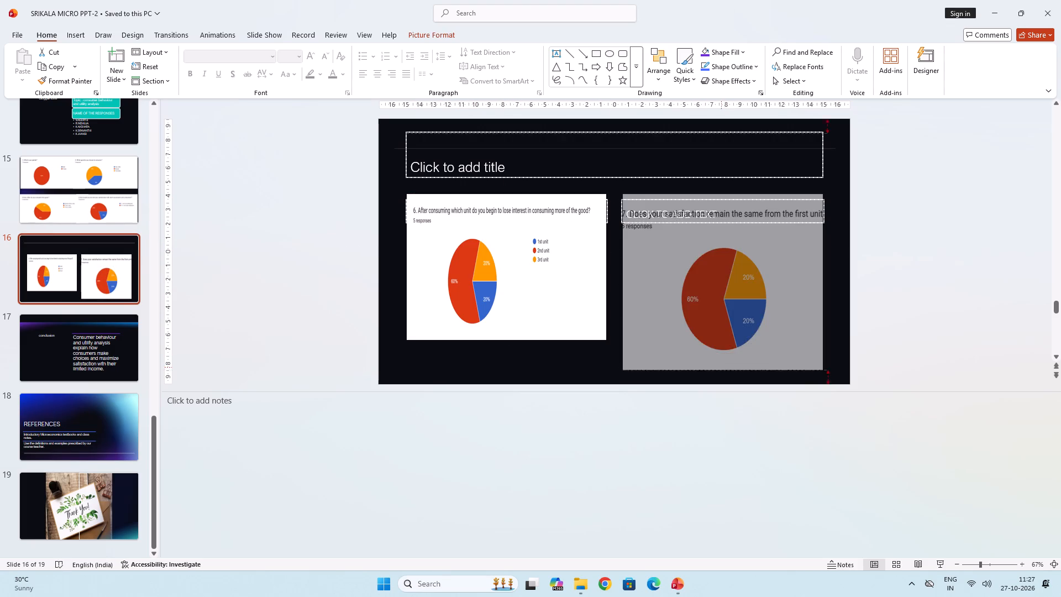
left_click_drag(721, 366, 725, 341)
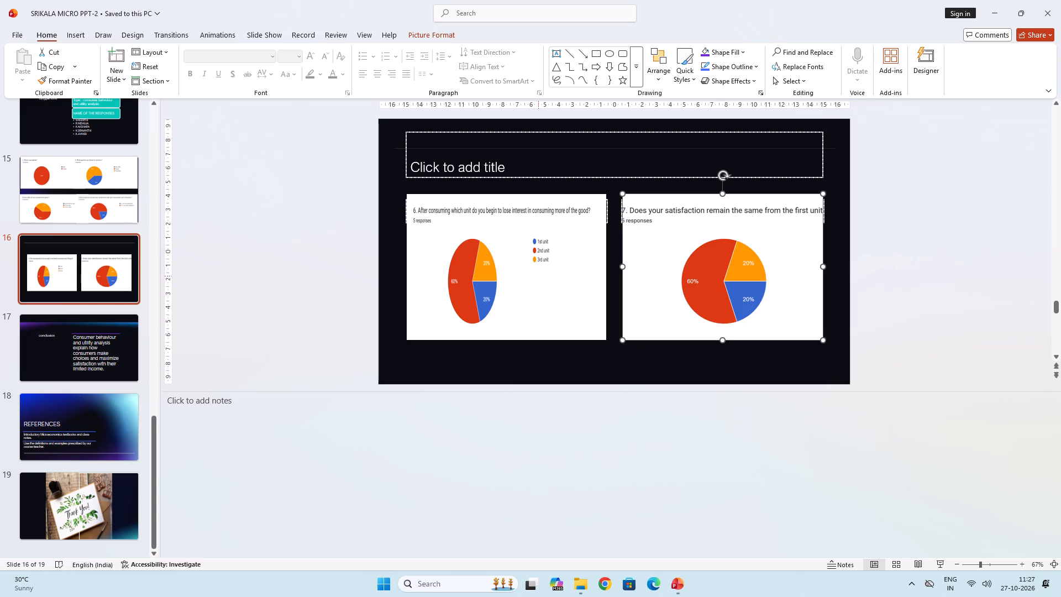
Delete the MRSxy = Px / Py, MRS definition and 'satisfaction unchanged' boxes from the consumer equilibrium diagram on slide 13.
left_click(55, 196)
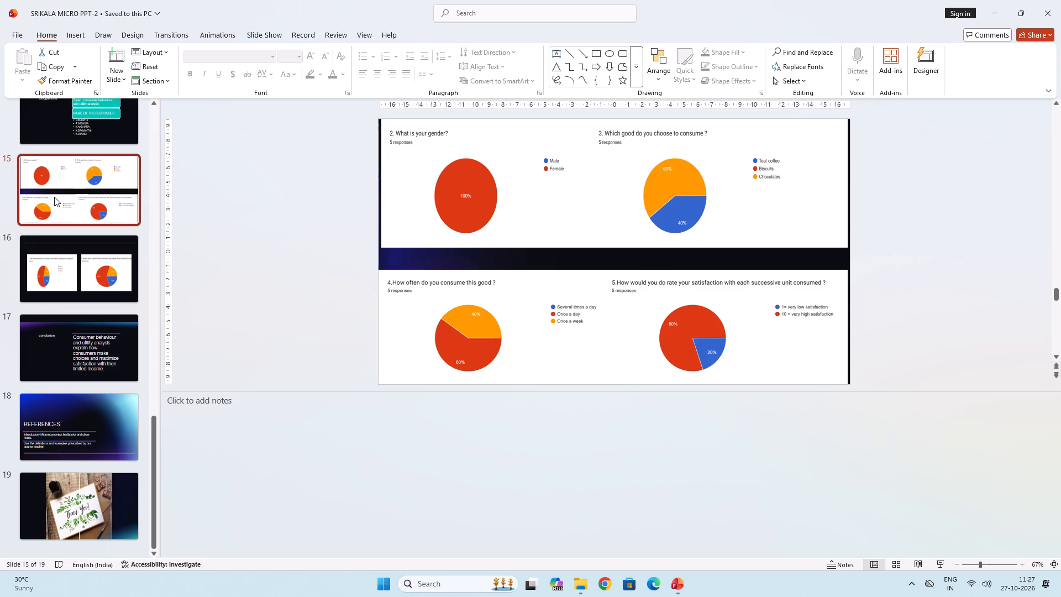
scroll(51, 199, "up", 3)
left_click(43, 231)
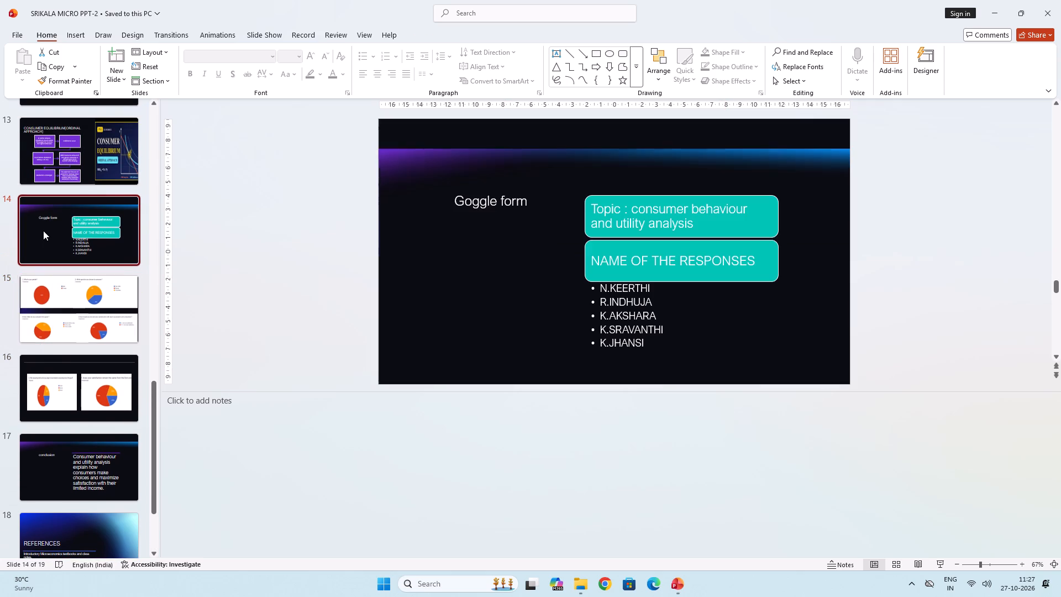
left_click(45, 275)
left_click(44, 294)
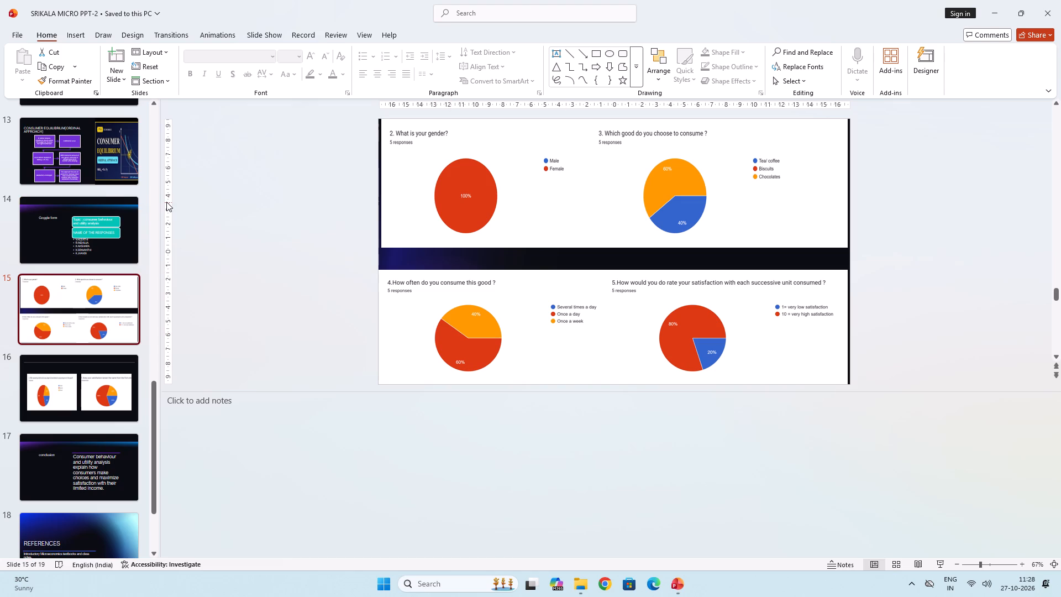
left_click(96, 170)
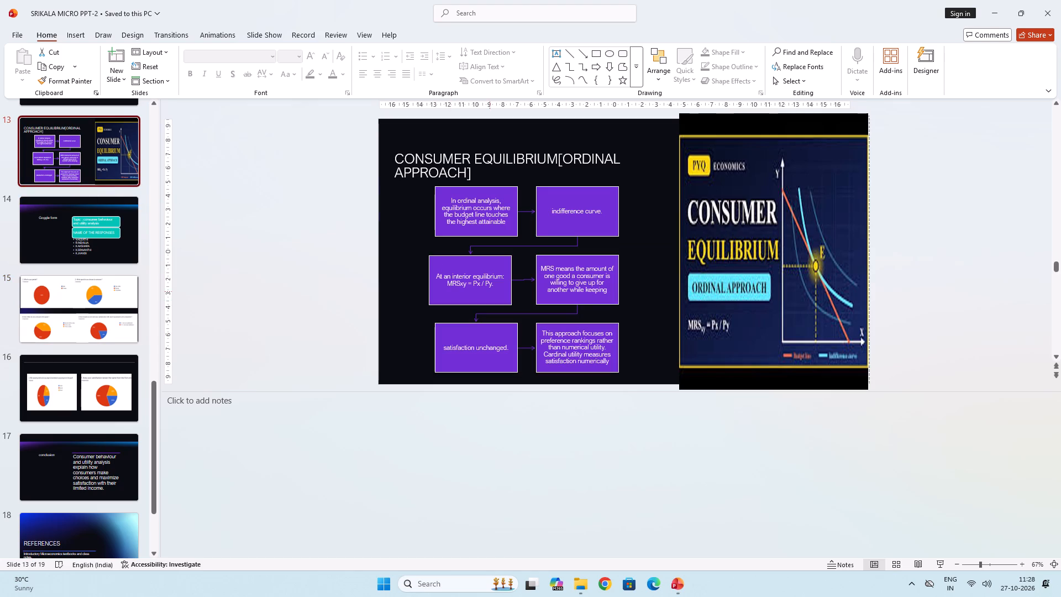
right_click(475, 286)
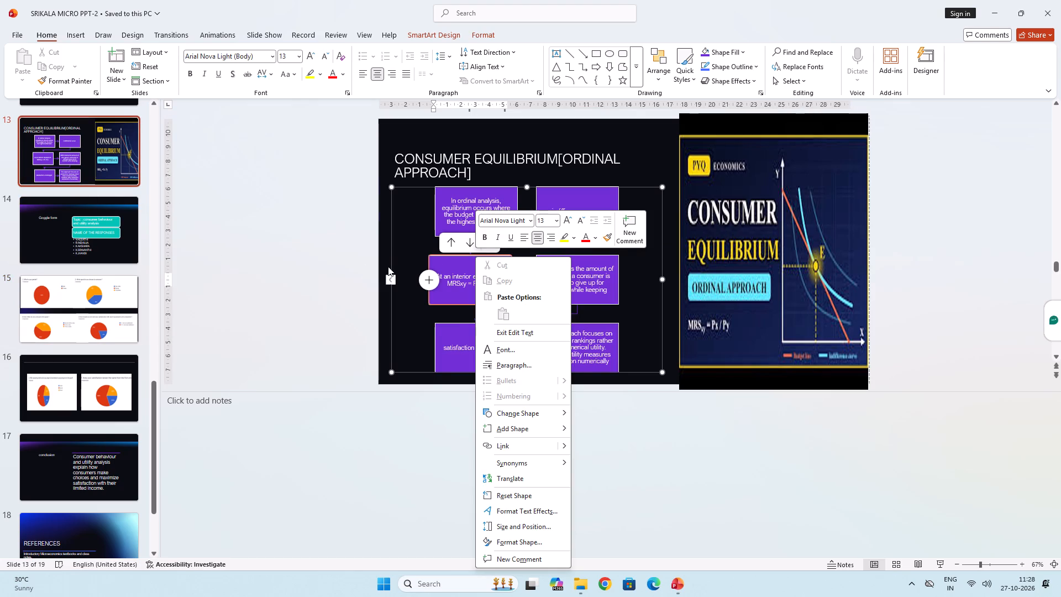
left_click(388, 266)
left_click(493, 243)
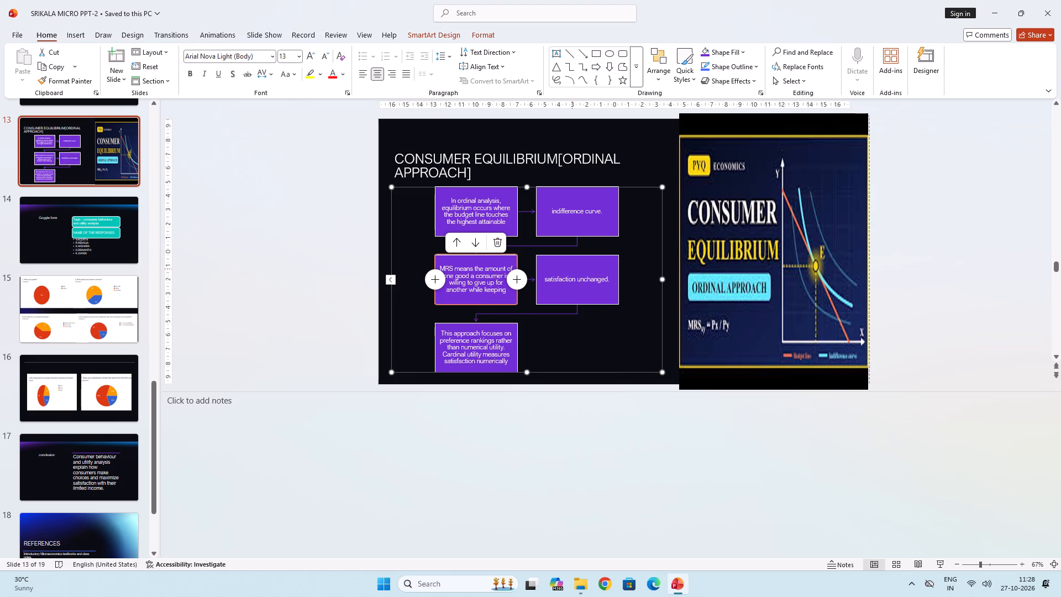
left_click(498, 244)
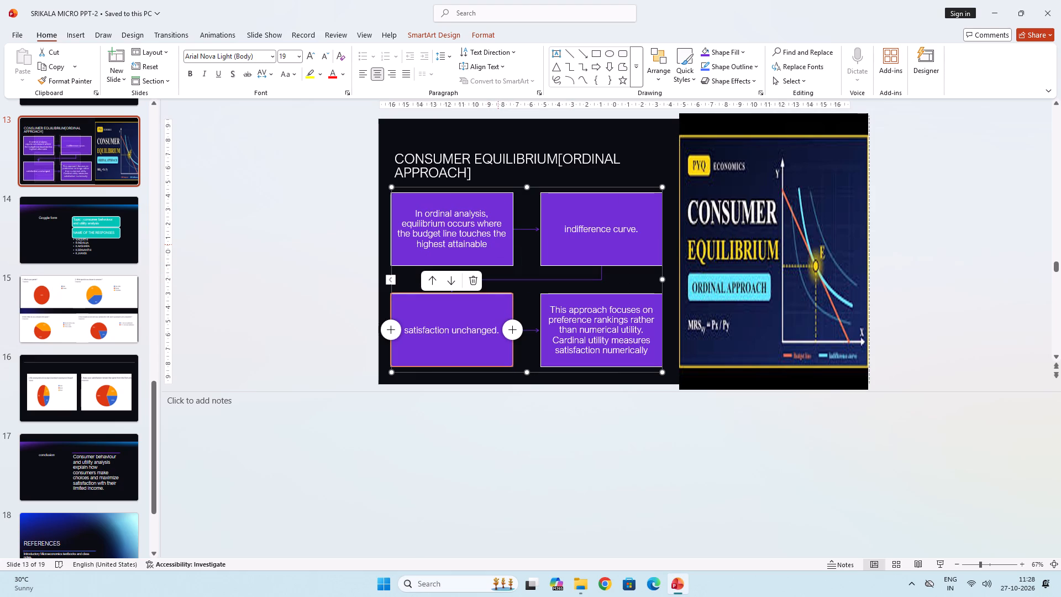
left_click(477, 278)
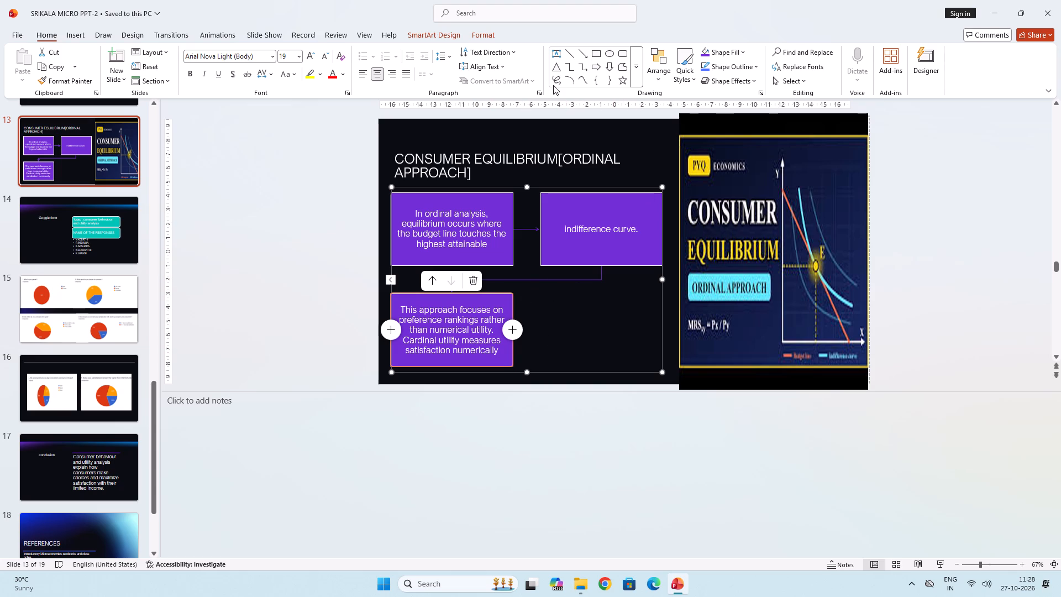
Check the design suggestions for the consumer equilibrium slide and close them.
left_click(143, 38)
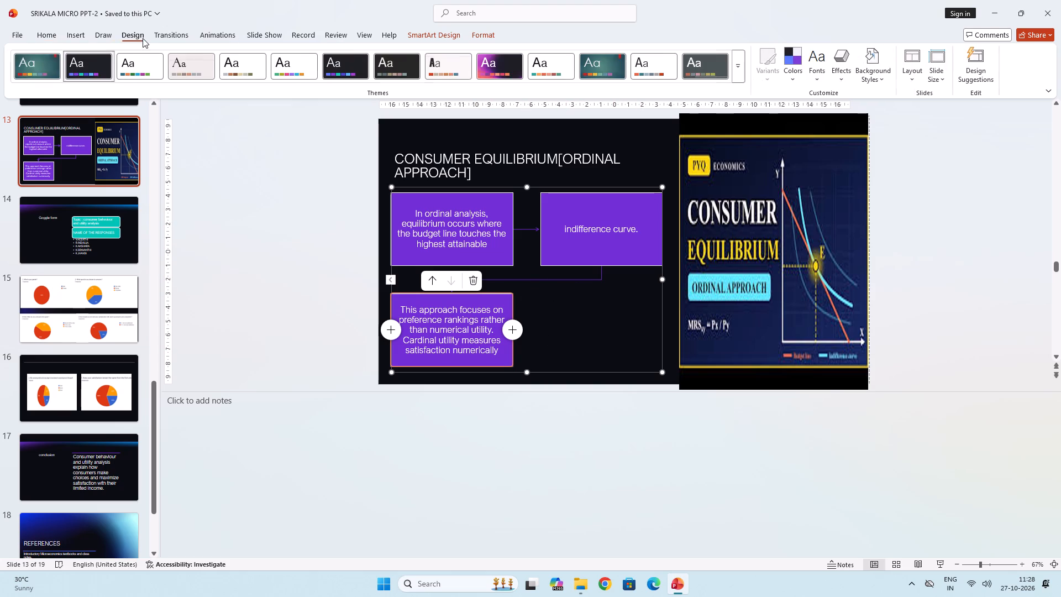
left_click(986, 78)
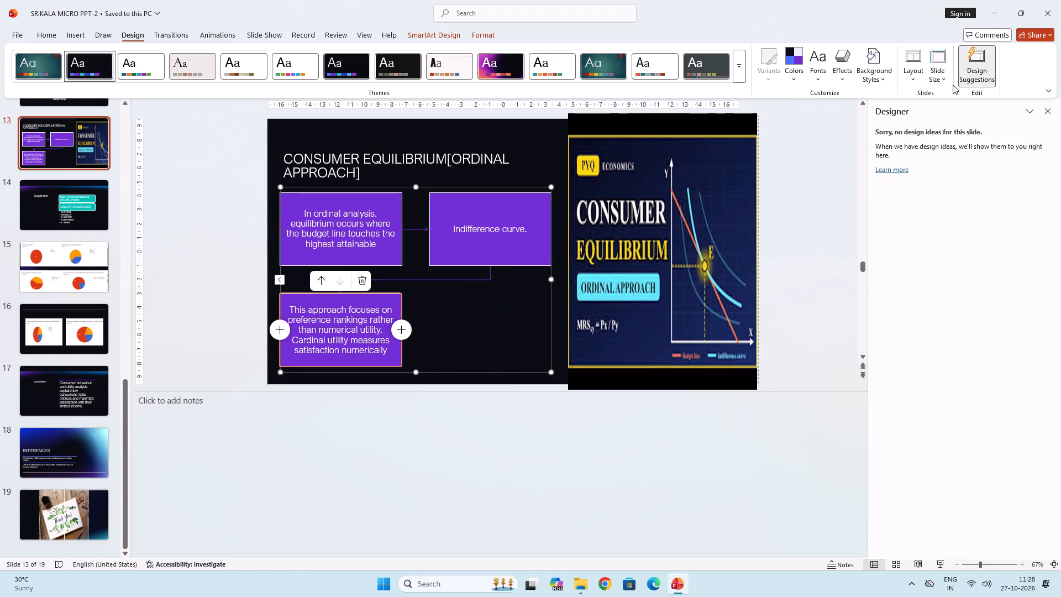
left_click(979, 76)
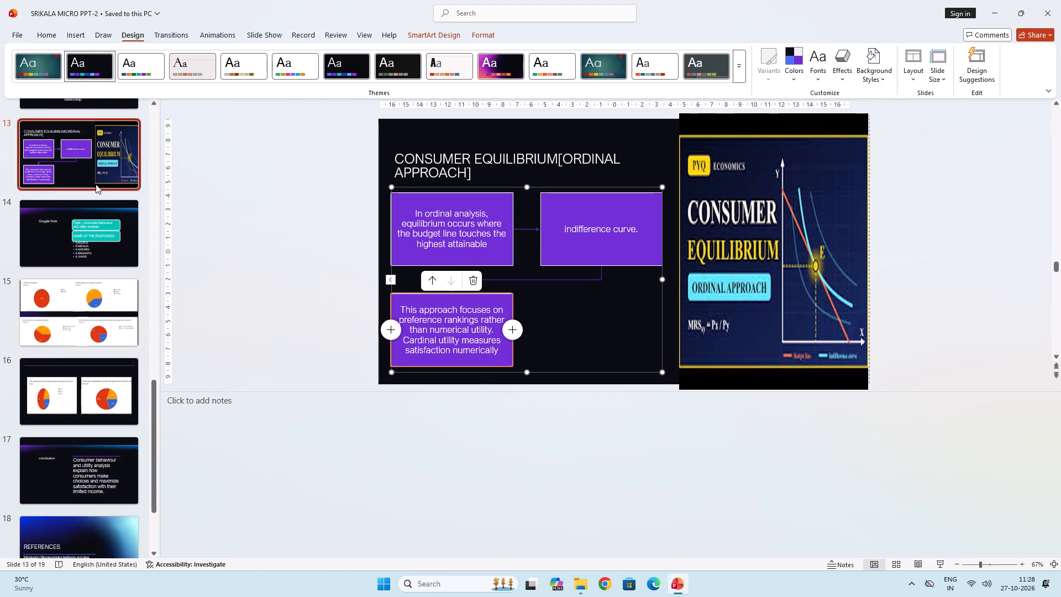
Move the Total utility slide to position 7, directly after the Cardinal vs Ordinal slide.
scroll(96, 184, "up", 4)
left_click(93, 223)
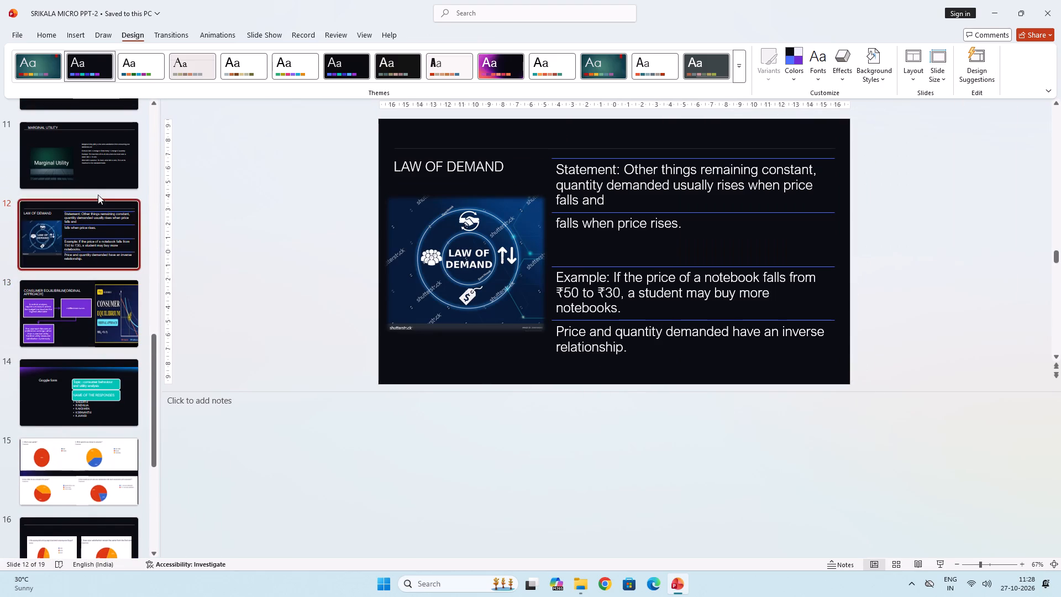
scroll(100, 191, "up", 4)
left_click_drag(96, 224, 100, 217)
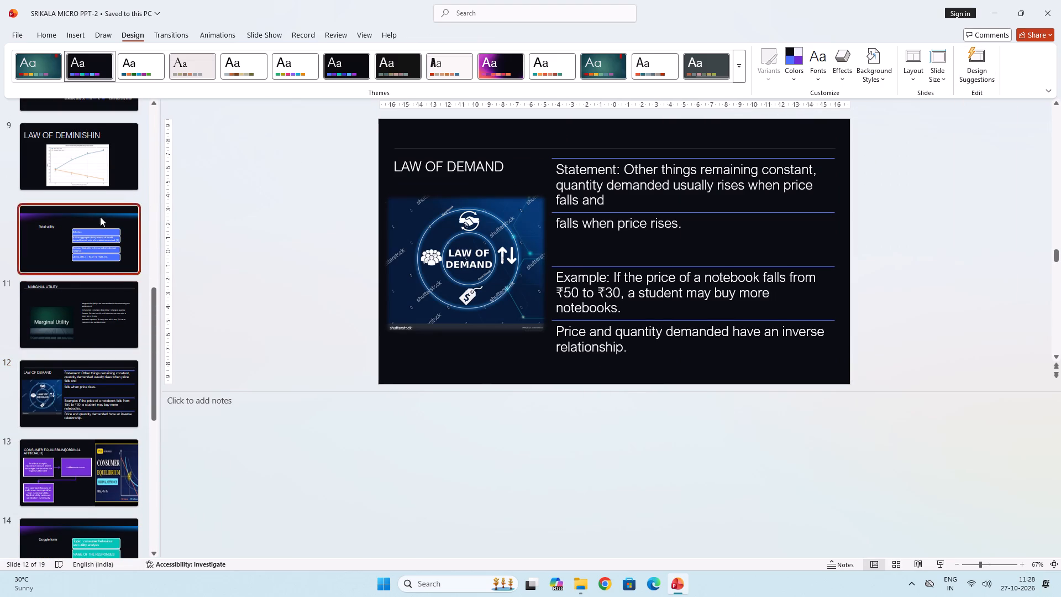
left_click_drag(100, 217, 107, 403)
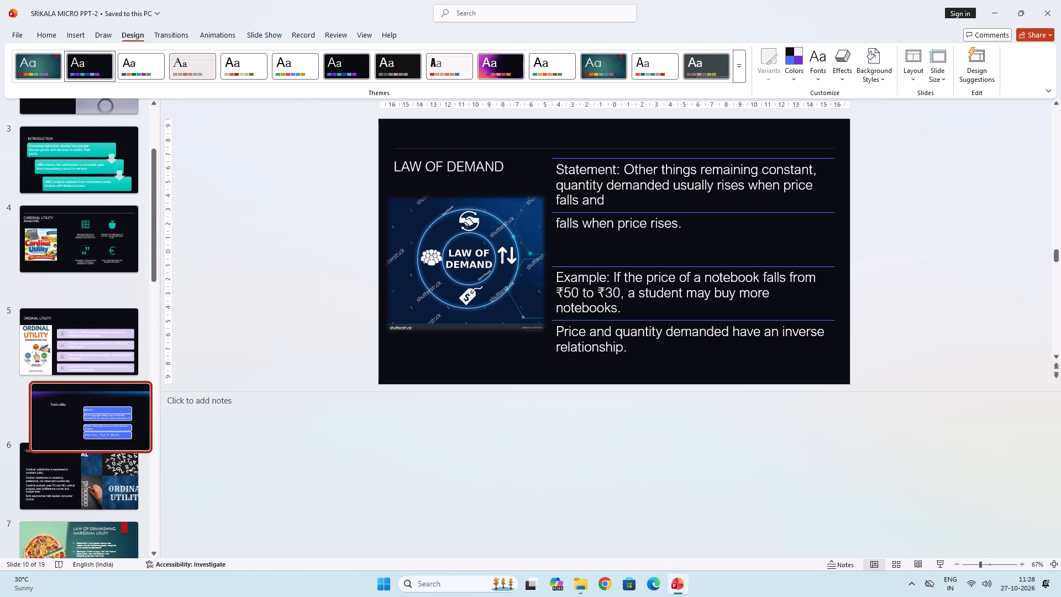
left_click_drag(107, 403, 103, 472)
Move the Marginal Utility slide to position 8, directly after the Total utility slide.
scroll(90, 447, "down", 3)
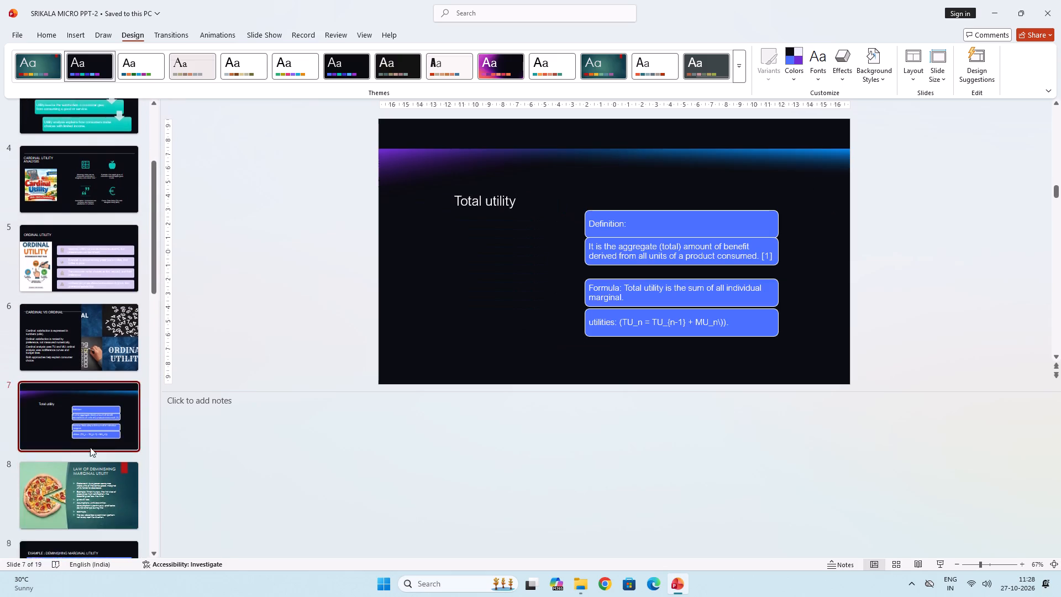
scroll(90, 447, "down", 7)
left_click_drag(83, 404, 92, 341)
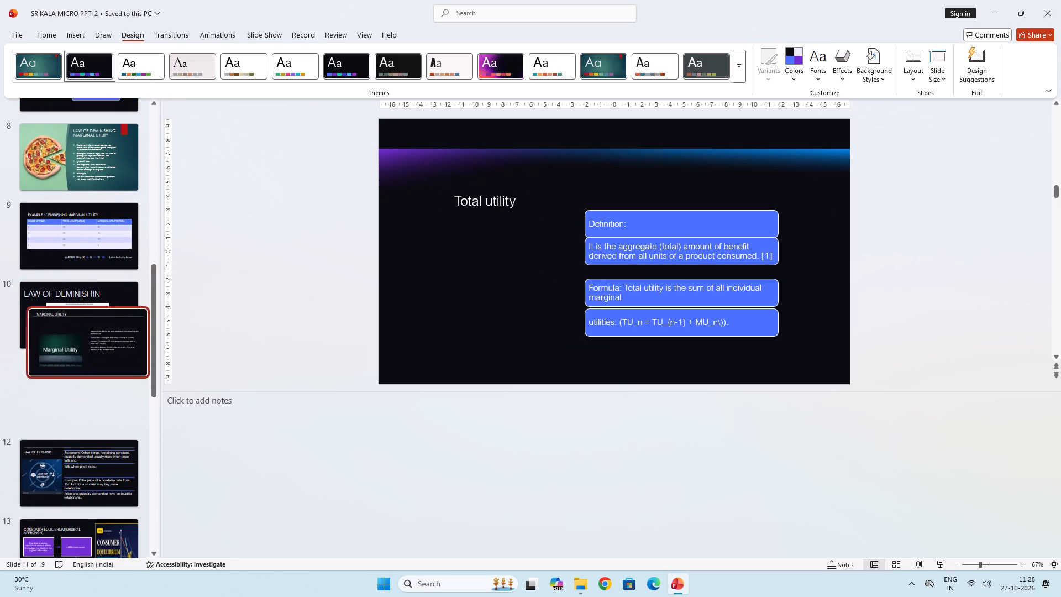
left_click_drag(92, 341, 77, 156)
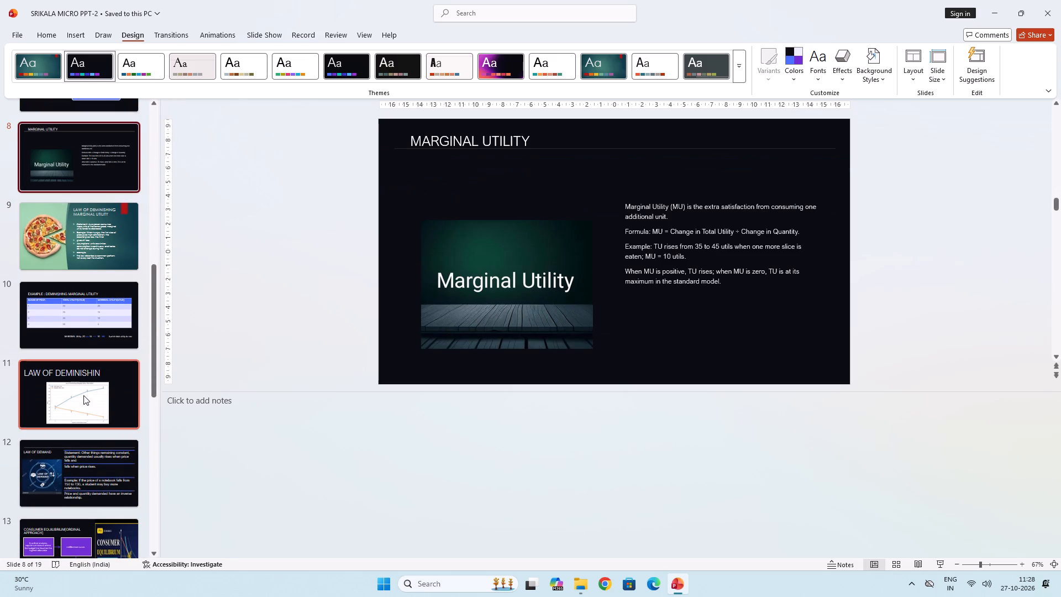
Complete the title of slide 11 so it reads LAW OF DEMINISHING MARGINAL UTILITY.
left_click(83, 395)
left_click(533, 131)
left_click_drag(738, 166, 728, 165)
left_click(716, 164)
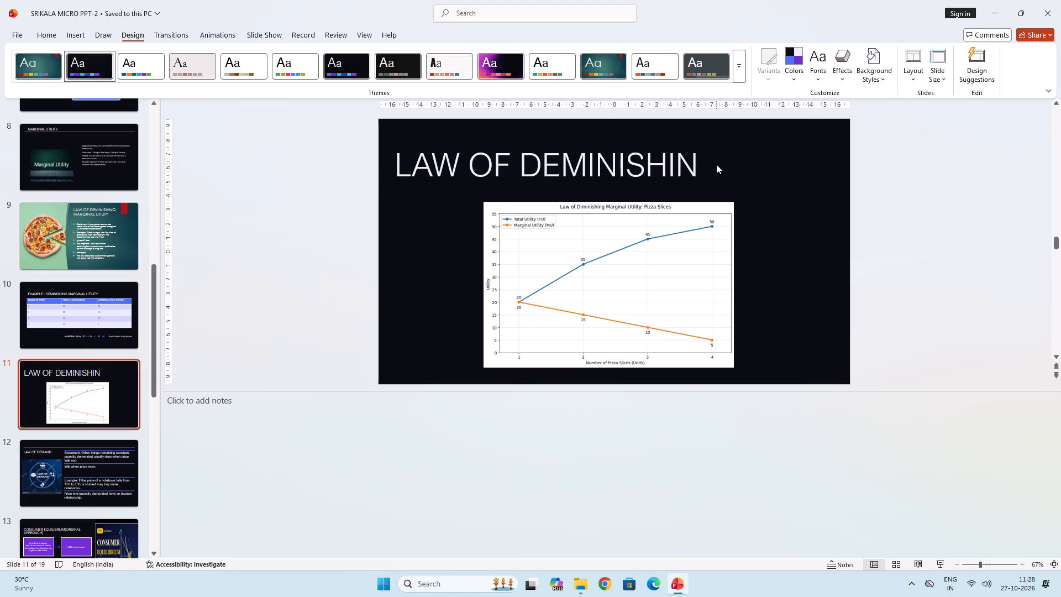
left_click(666, 161)
left_click(697, 163)
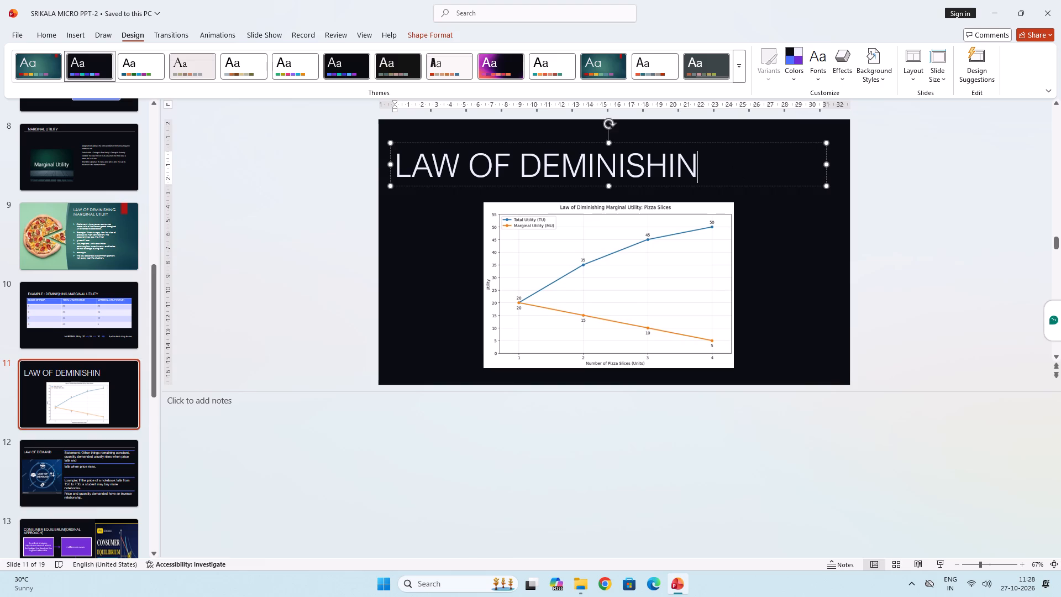
key("g")
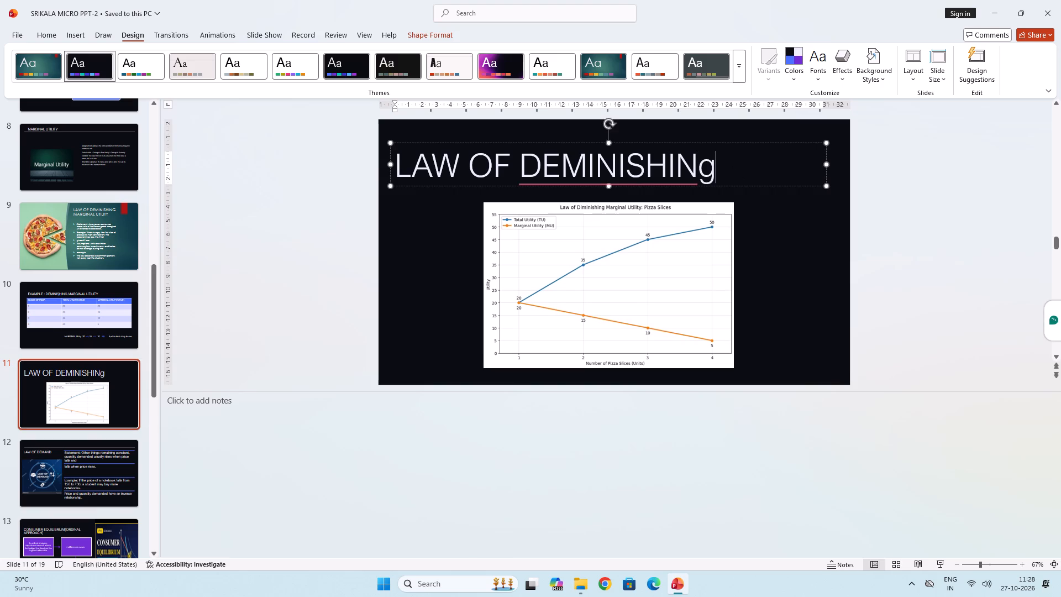
key("BackSpace")
type("G MARGINAL UTILITY")
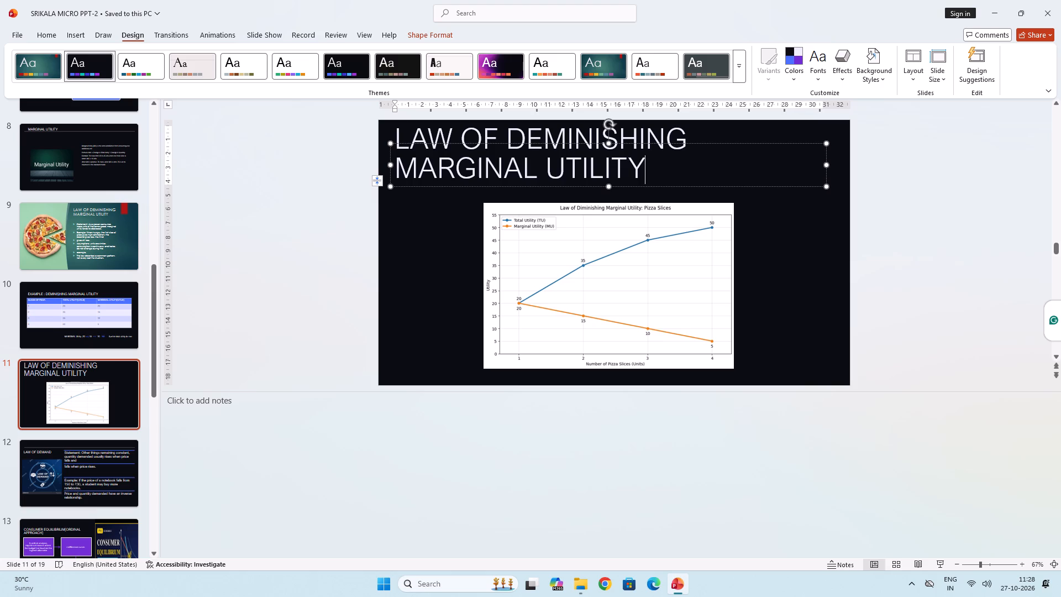
left_click_drag(611, 141, 614, 125)
Enlarge the pizza slices utility graph on slide 11 upward to just below the title and widen it on both sides.
left_click(642, 248)
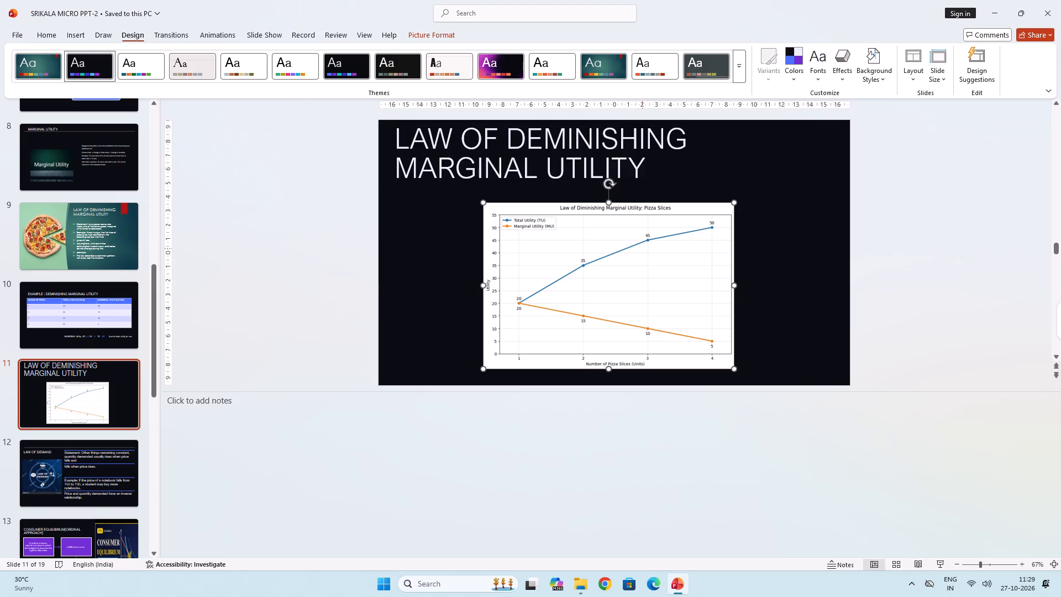
left_click_drag(610, 202, 611, 188)
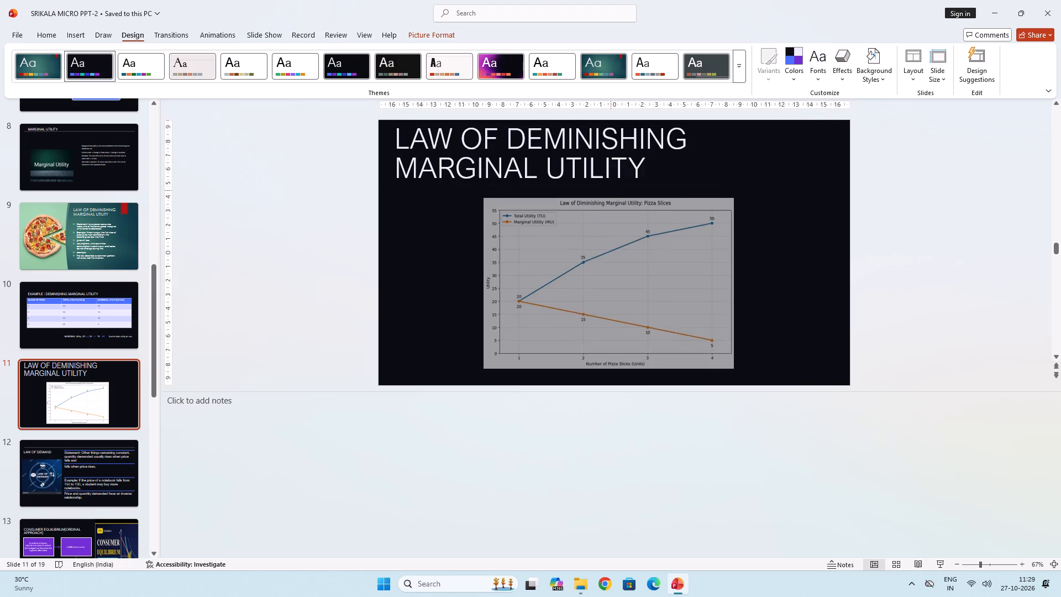
left_click_drag(611, 188, 612, 187)
left_click_drag(732, 278, 739, 272)
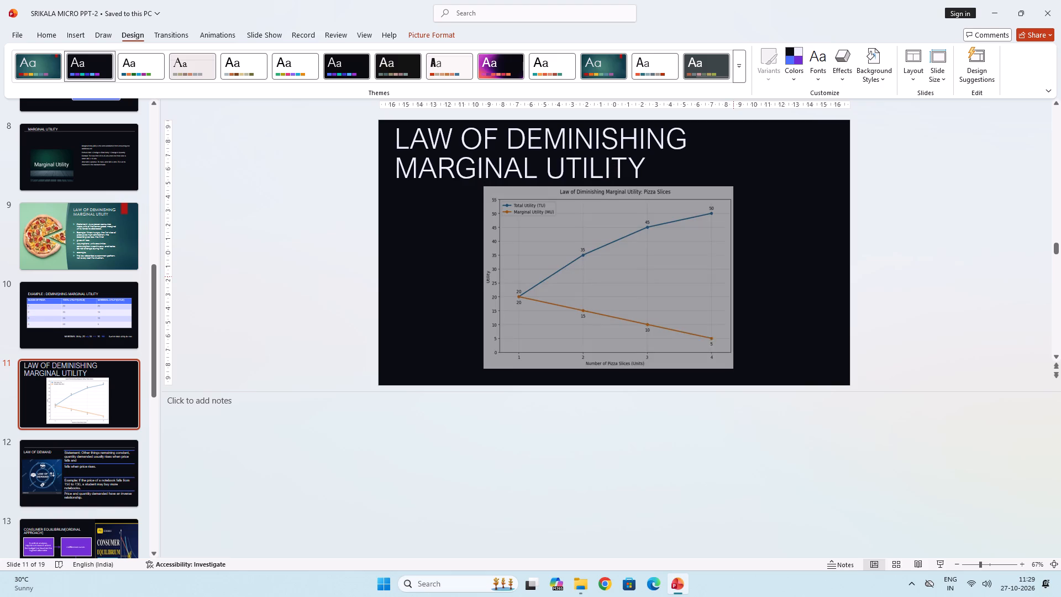
left_click_drag(739, 272, 797, 258)
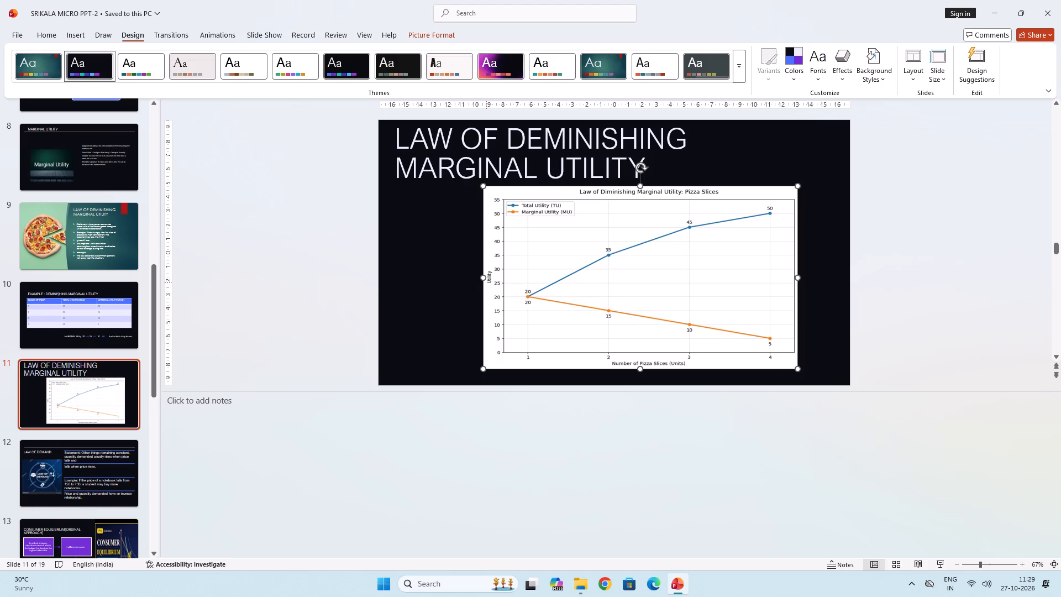
left_click_drag(483, 280, 447, 283)
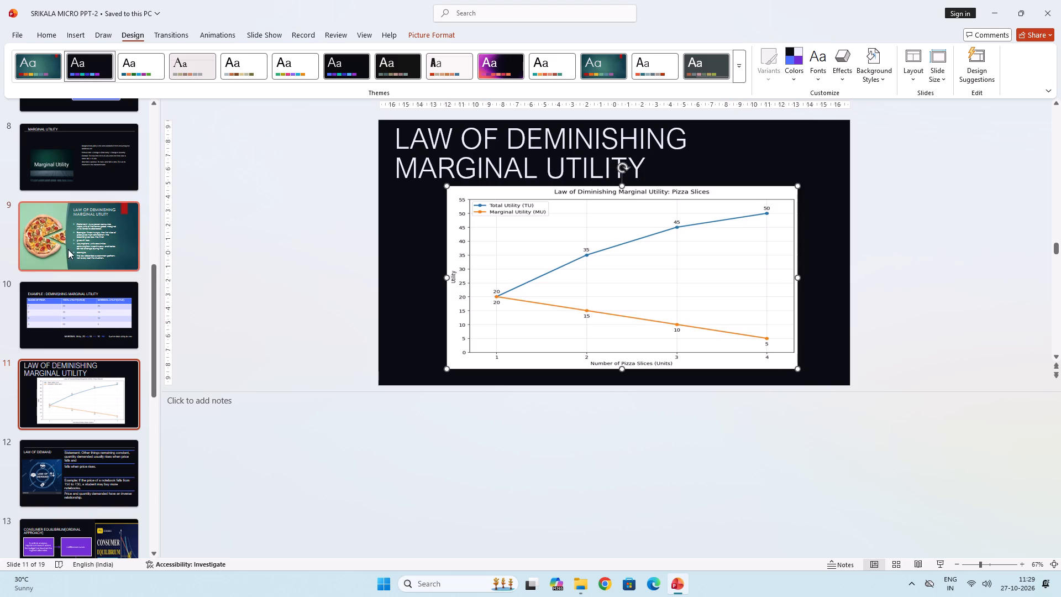
On slide 9, delete the last three bullets, from the Assumptions point onward, leaving the list ending at "gives still less.".
left_click(68, 249)
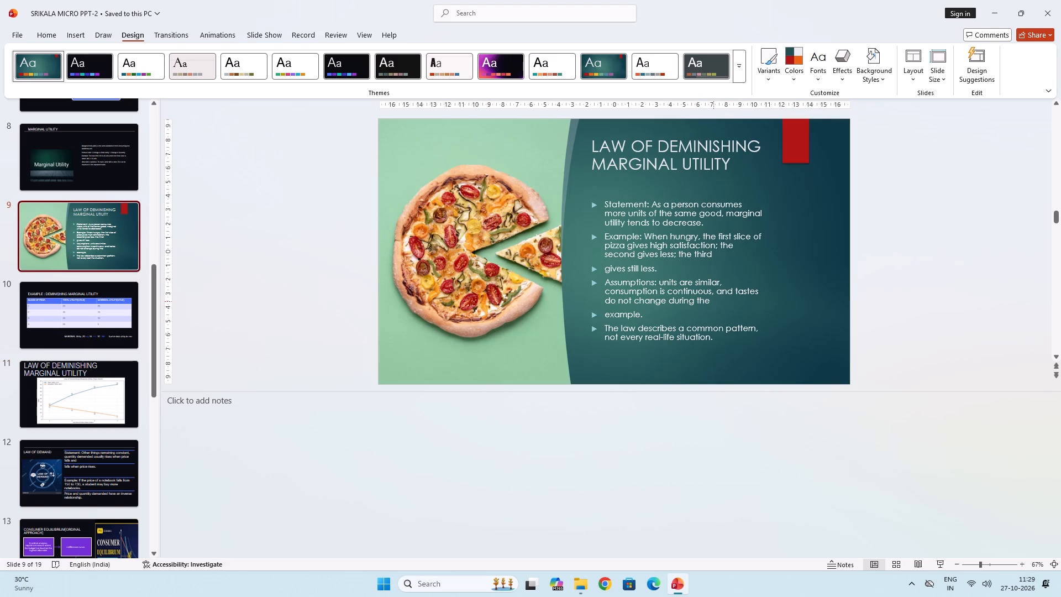
left_click_drag(716, 334, 715, 342)
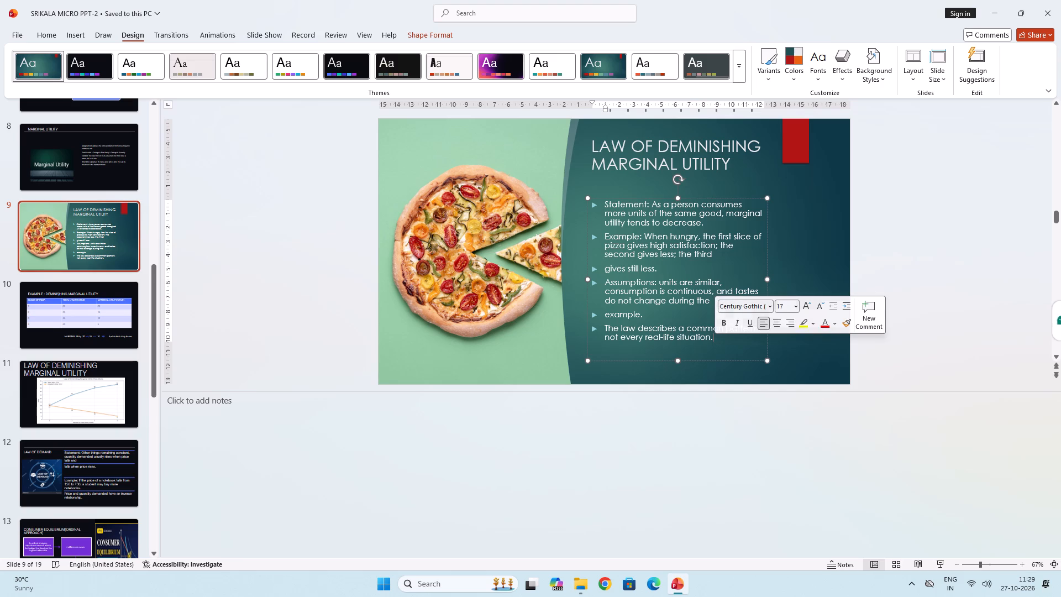
key("BackSpace")
key("BackSpace")
key("BackSpace")
key("BackSpace")
key("BackSpace")
key("BackSpace")
key("BackSpace")
key("BackSpace")
key("BackSpace")
key("BackSpace")
key("BackSpace")
key("BackSpace")
key("BackSpace")
key("BackSpace")
key("BackSpace")
key("BackSpace")
key("BackSpace")
key("BackSpace")
key("BackSpace")
key("BackSpace")
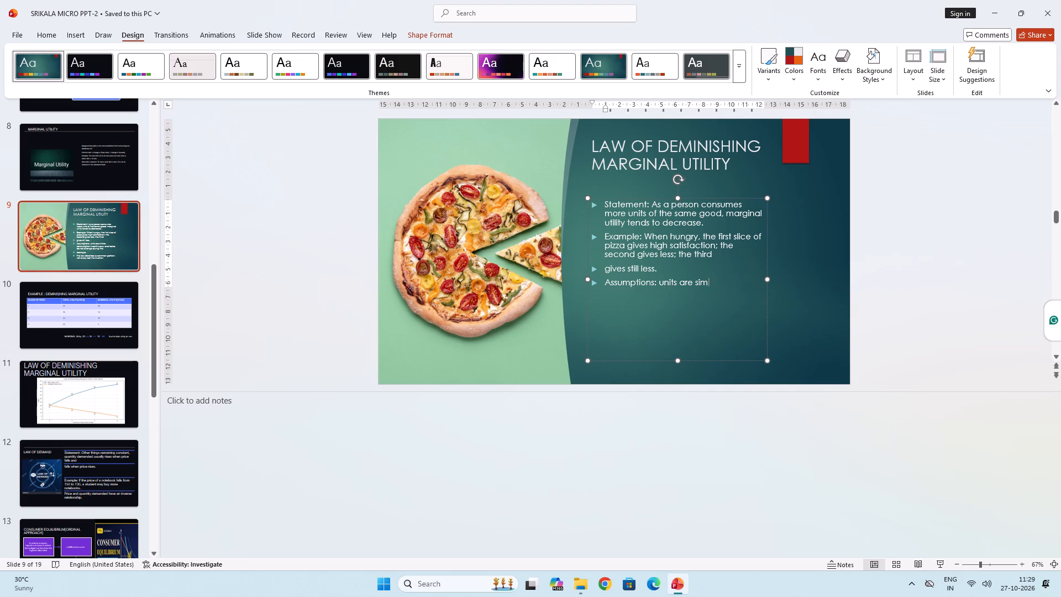
key("BackSpace")
key("BackSpace")
key("BackSpace")
key("BackSpace")
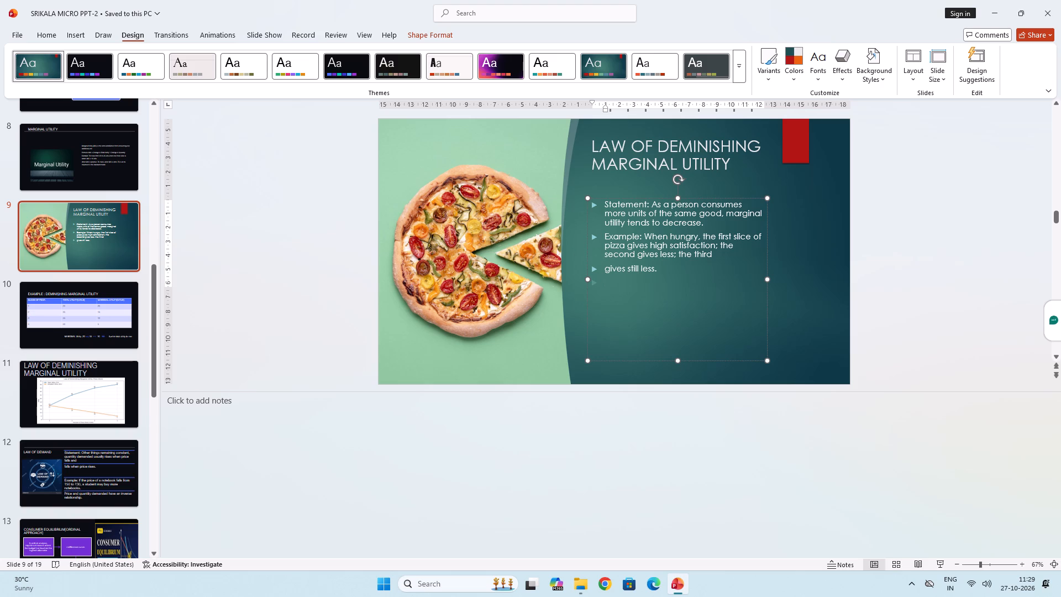
left_click(564, 290)
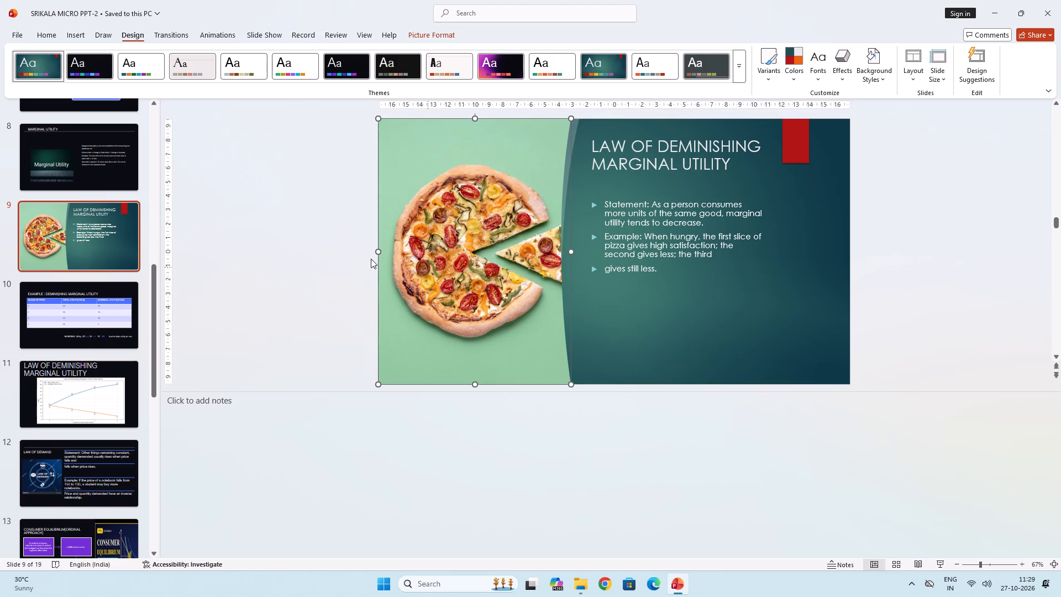
Review the slides preceding the pizza slide, going back from Marginal Utility toward the Introduction.
left_click(111, 238)
left_click(81, 170)
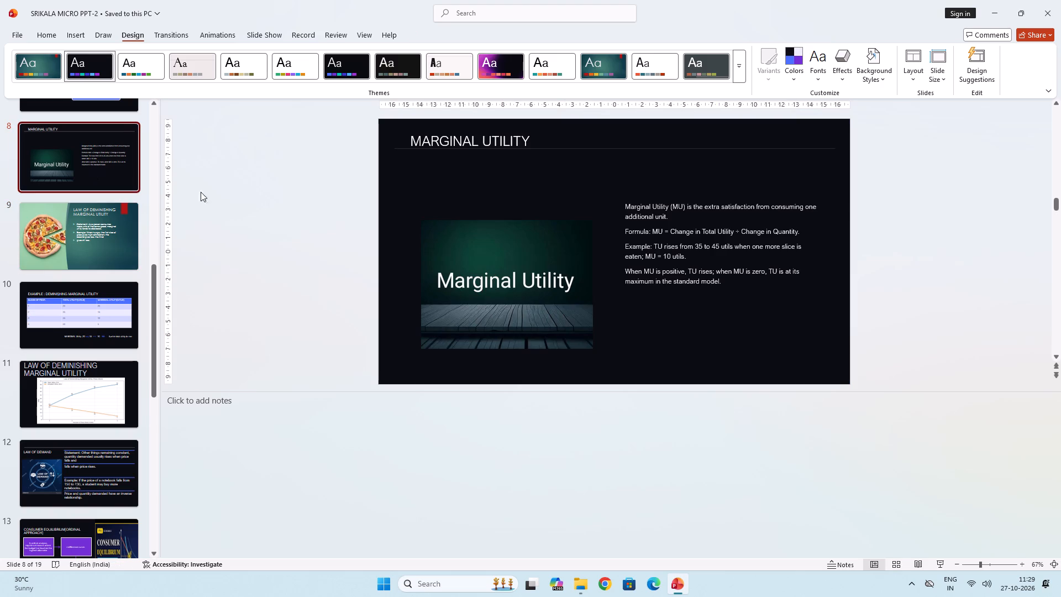
scroll(101, 187, "up", 3)
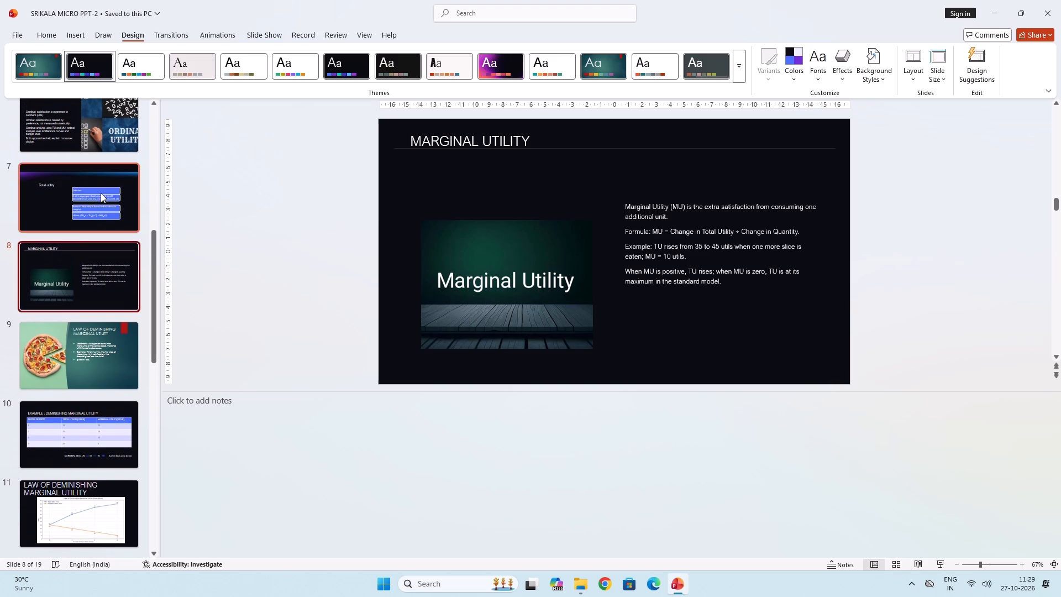
left_click(101, 194)
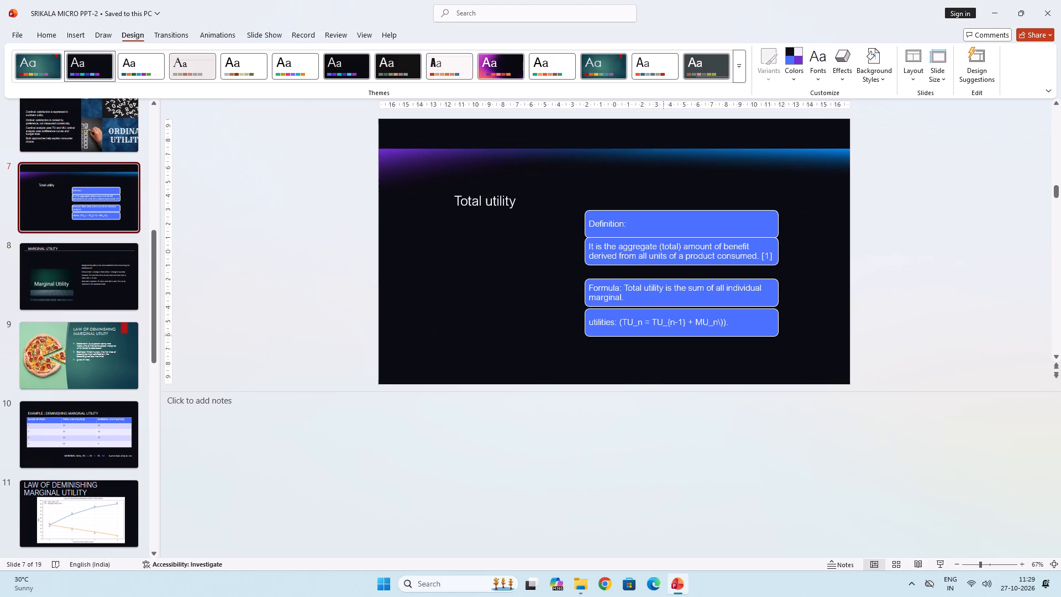
left_click(119, 139)
scroll(119, 139, "up", 4)
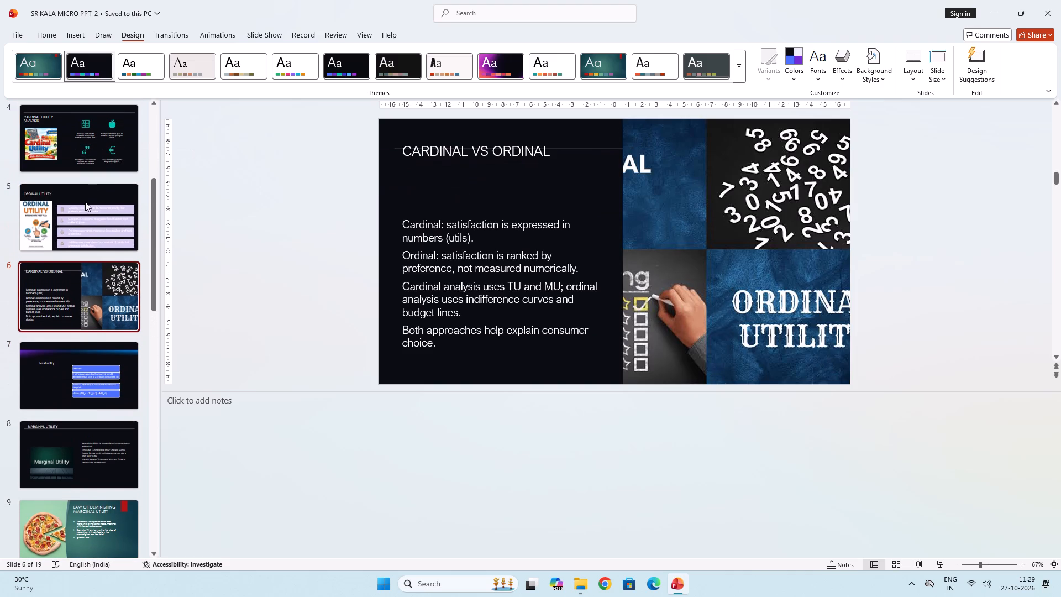
left_click(83, 207)
left_click(102, 169)
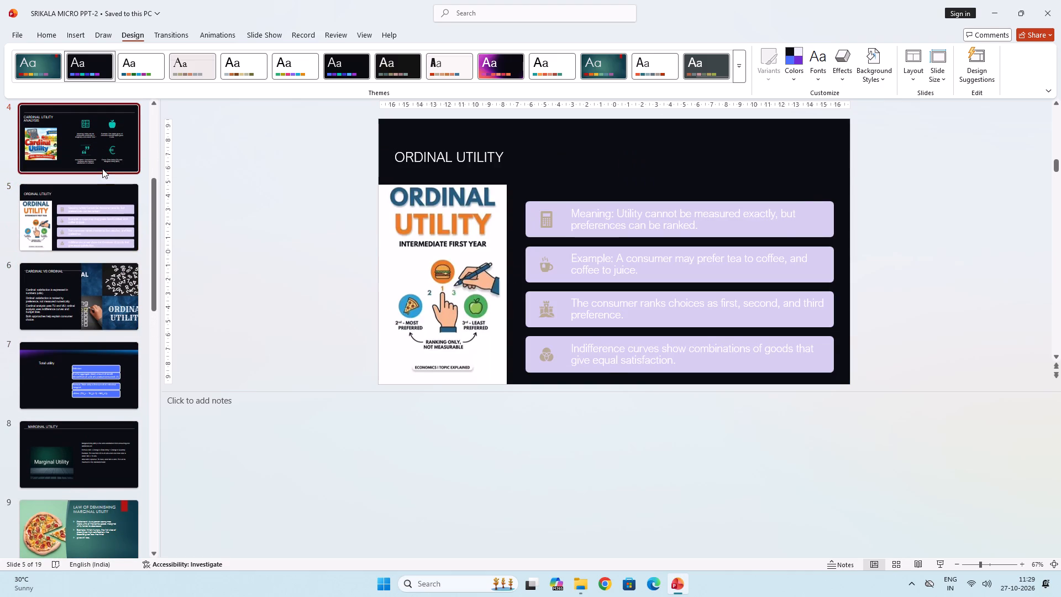
left_click(79, 245)
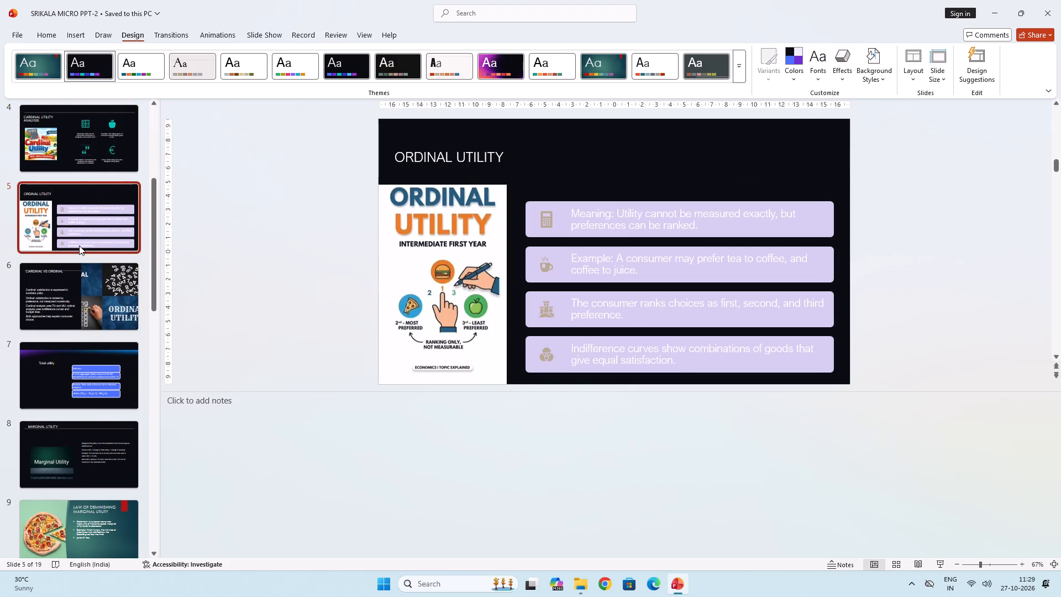
scroll(79, 245, "up", 3)
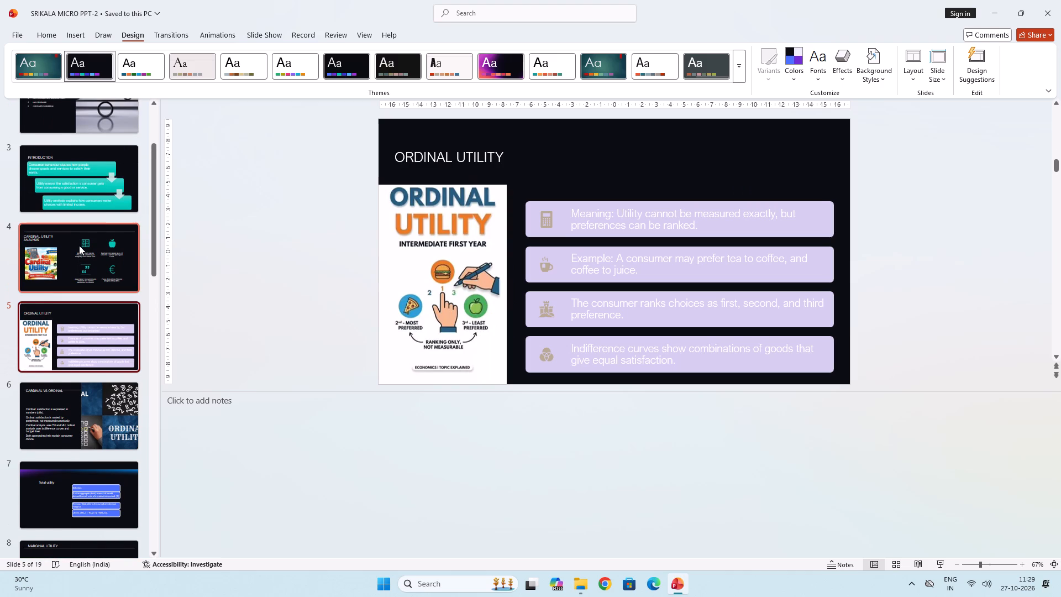
left_click(107, 208)
Add TOTAL UTILITY and MARGINAL UTILITY as items 7 and 8 of the topic list on slide 2.
left_click(120, 122)
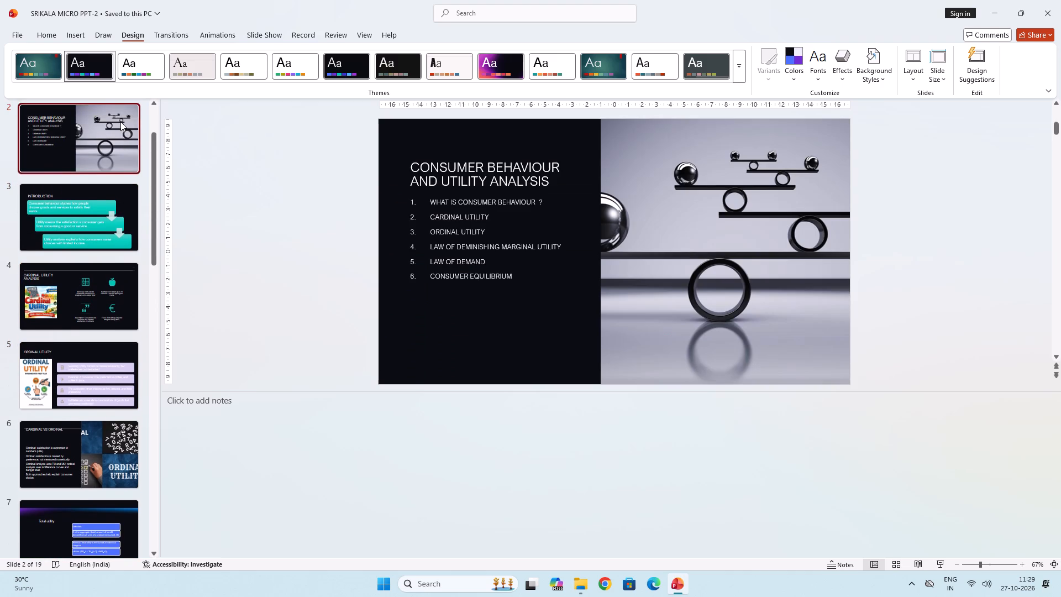
left_click(555, 260)
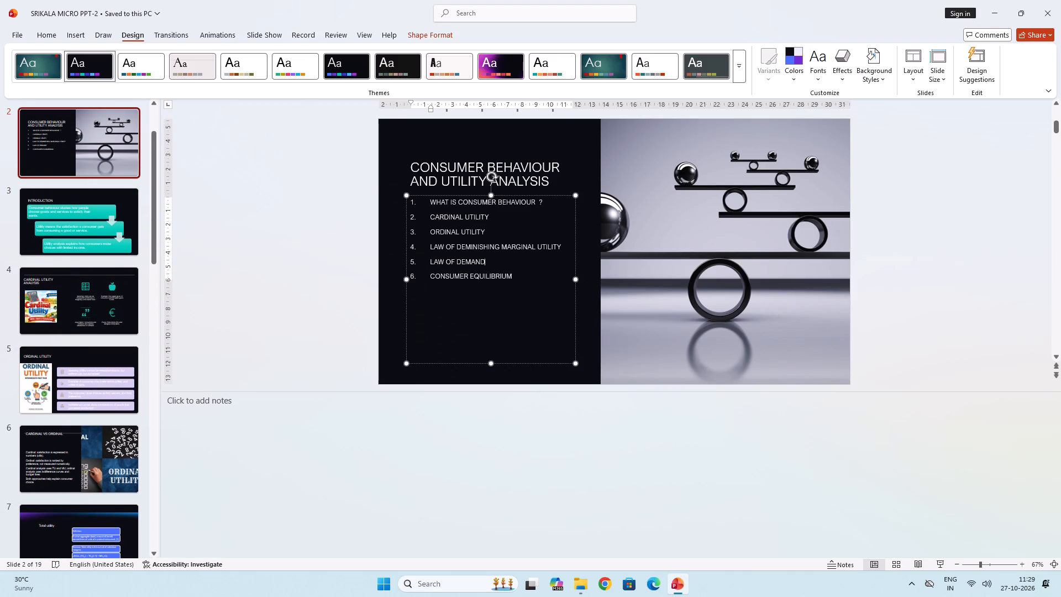
left_click(528, 280)
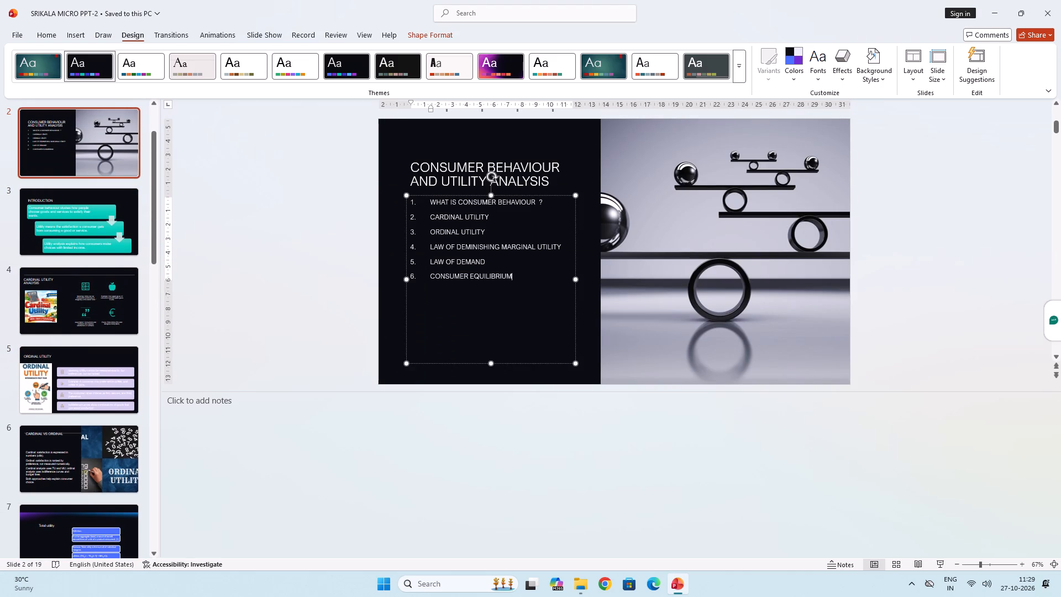
key("Return")
type("TOTAL UTILITY")
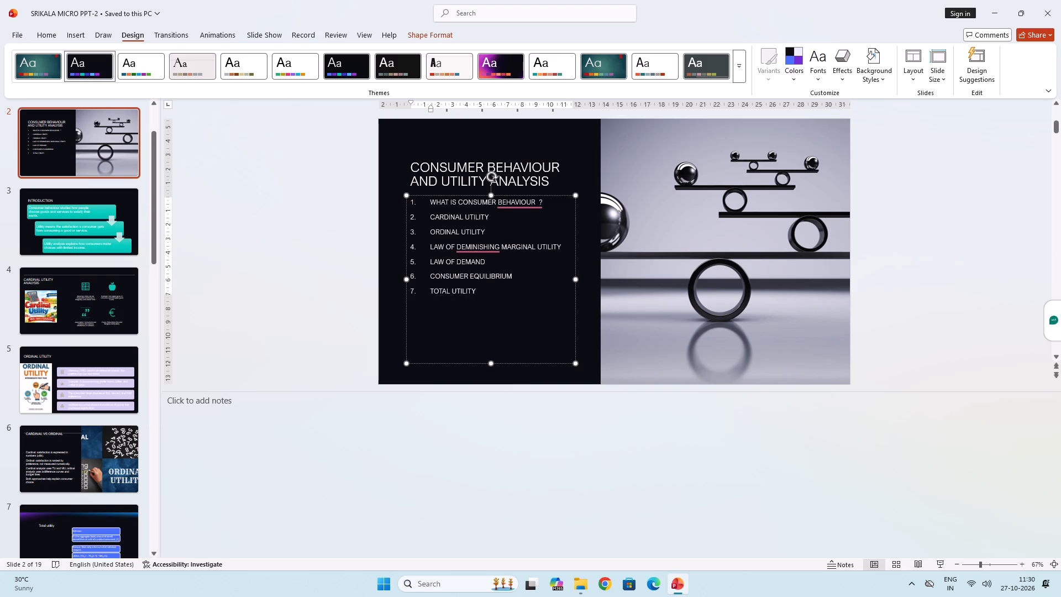
key("Return")
type("MARGINAL")
key("space")
type("UTILITY")
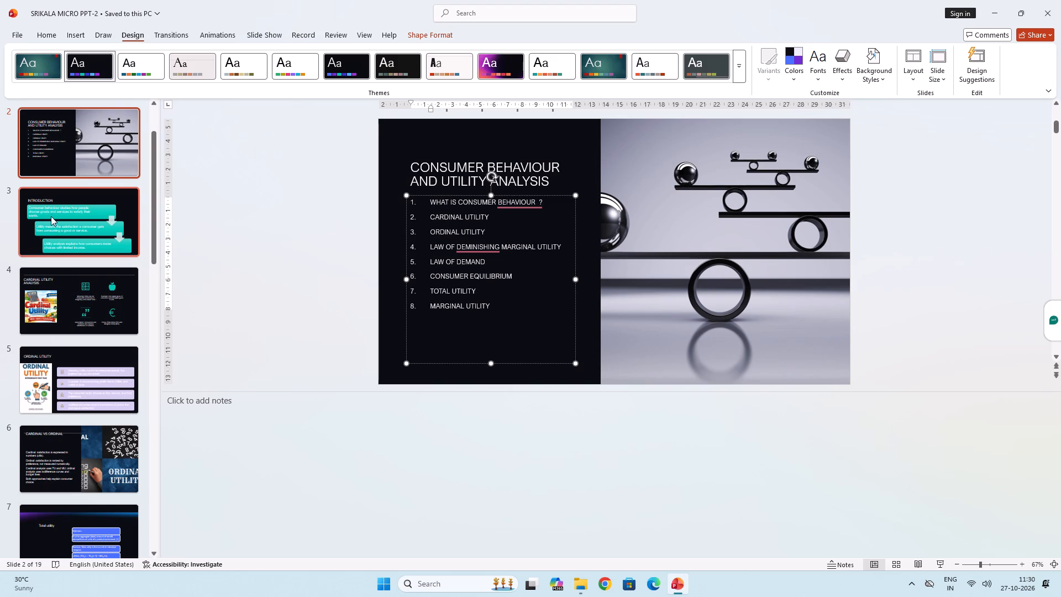
Save the presentation under its current name.
left_click(69, 216)
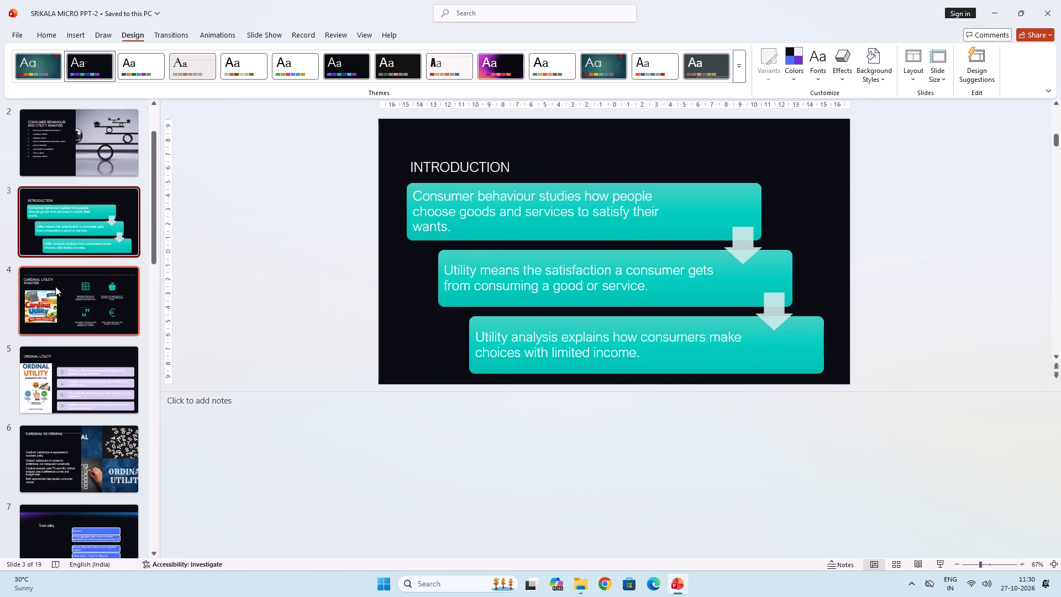
left_click(55, 286)
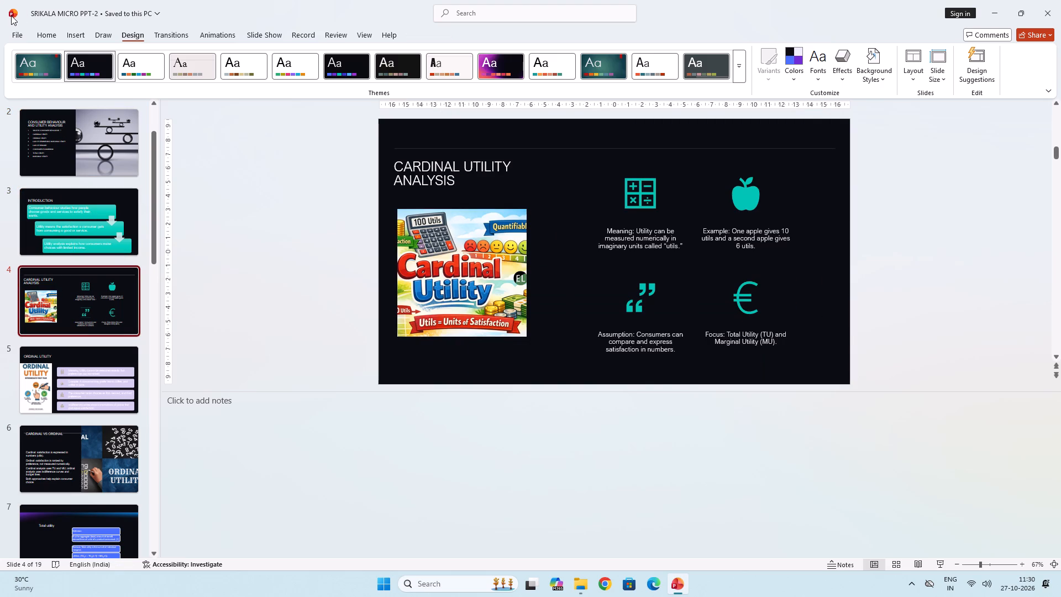
left_click(21, 34)
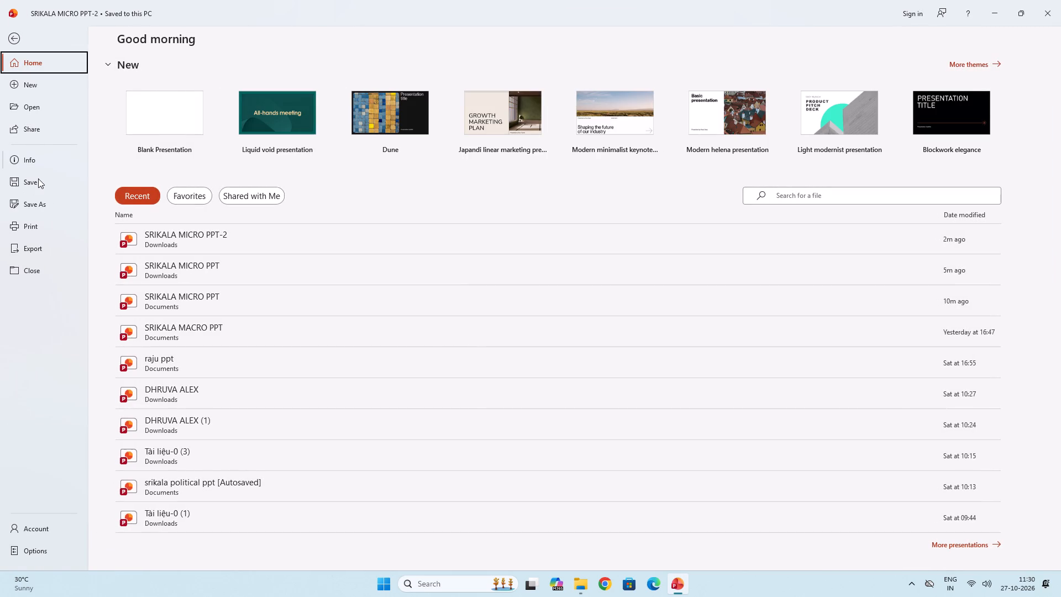
left_click(38, 179)
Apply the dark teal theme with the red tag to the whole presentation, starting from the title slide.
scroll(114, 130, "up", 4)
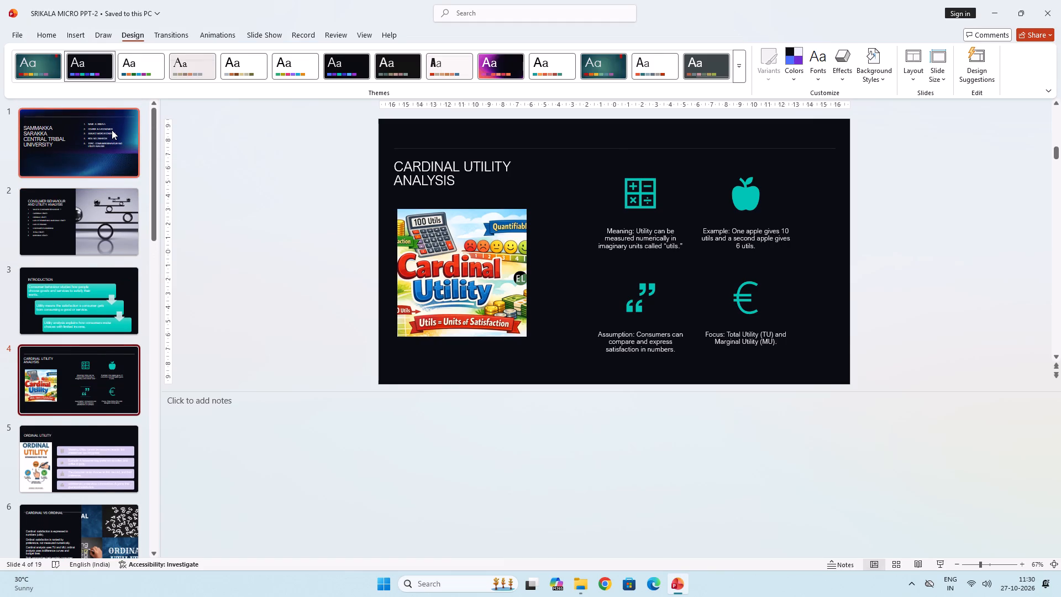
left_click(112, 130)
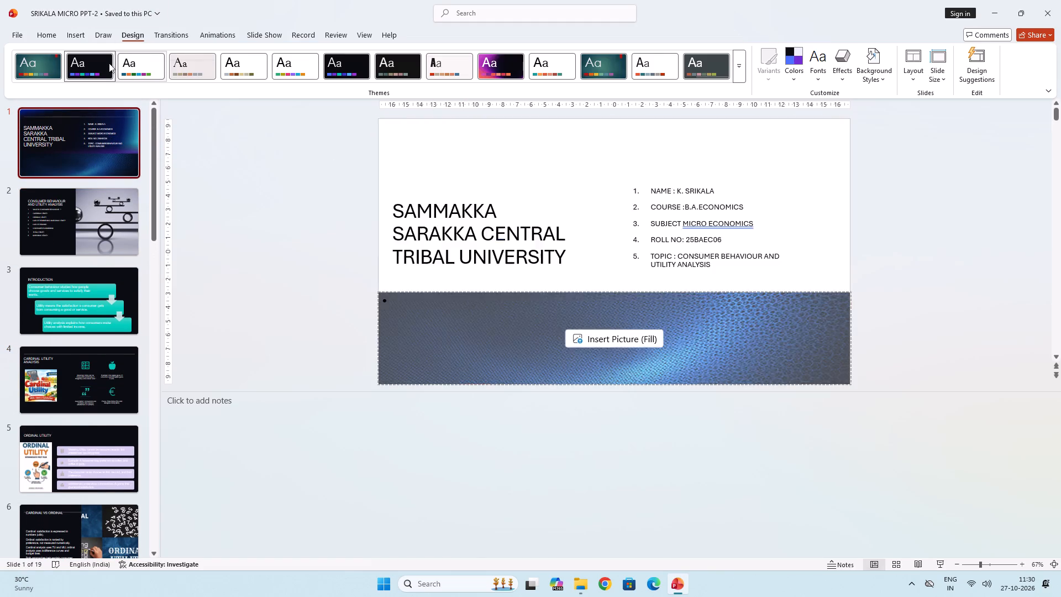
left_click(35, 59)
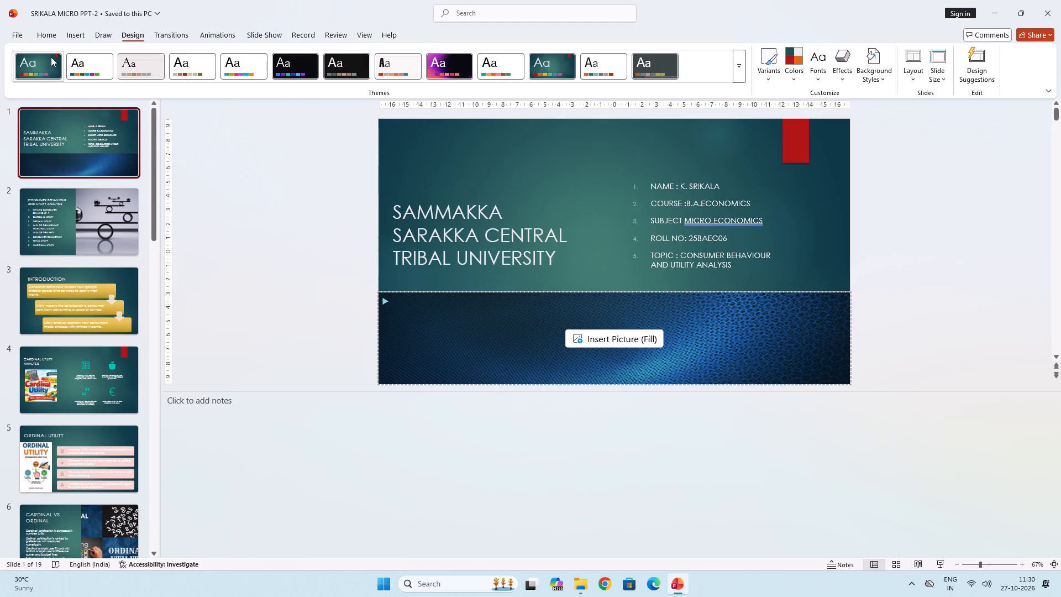
Apply the plain white theme with black text to the whole presentation and to the selected title slide.
left_click(87, 57)
right_click(87, 57)
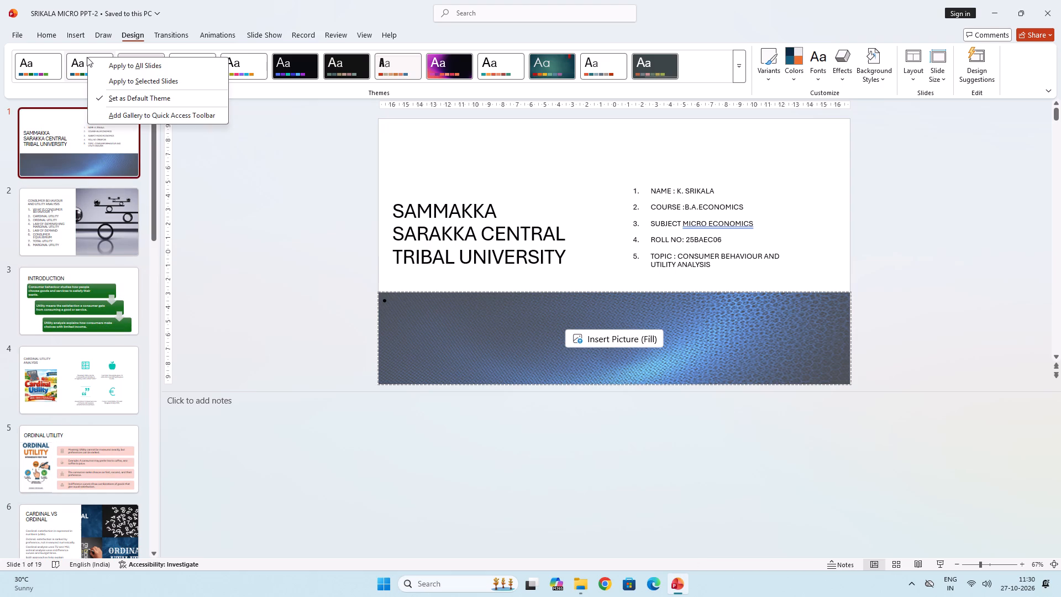
left_click(144, 83)
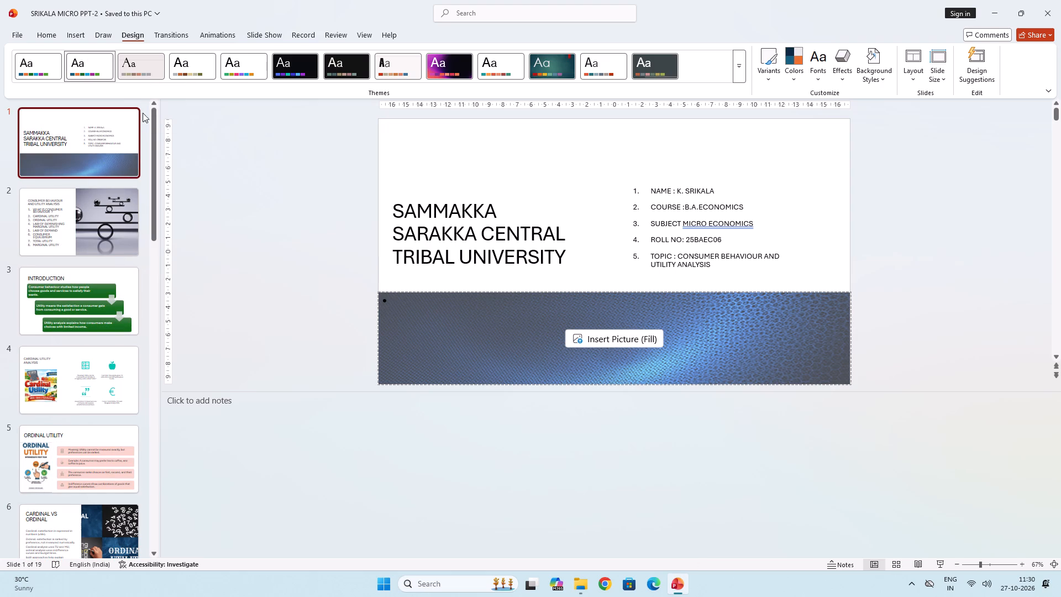
Look through the whole slide deck to check how the slides appear in the white theme, including the charts and conclusion.
scroll(68, 253, "up", 1)
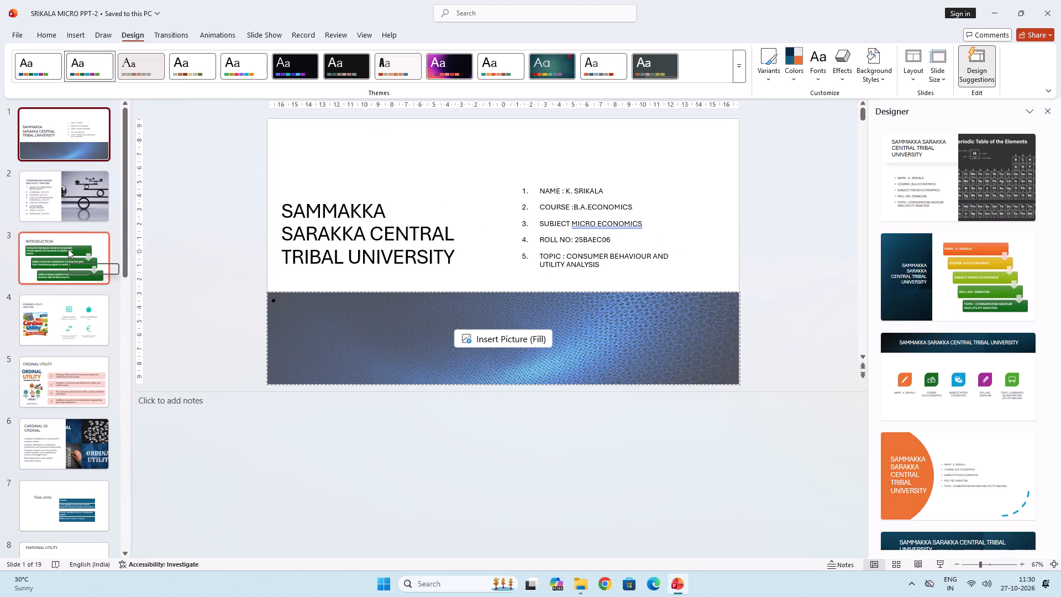
scroll(98, 175, "down", 15)
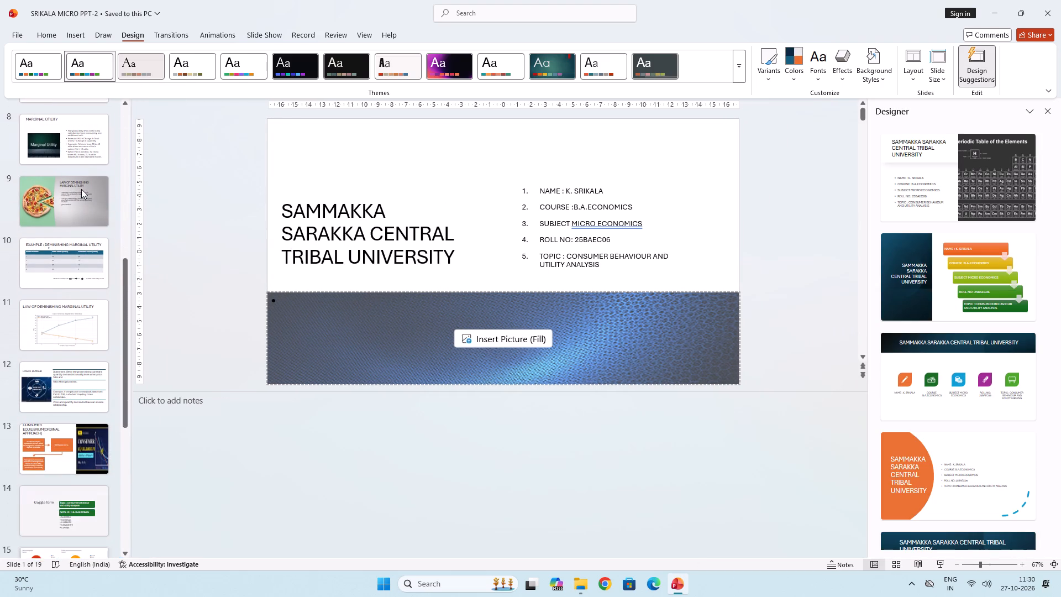
scroll(62, 322, "down", 6)
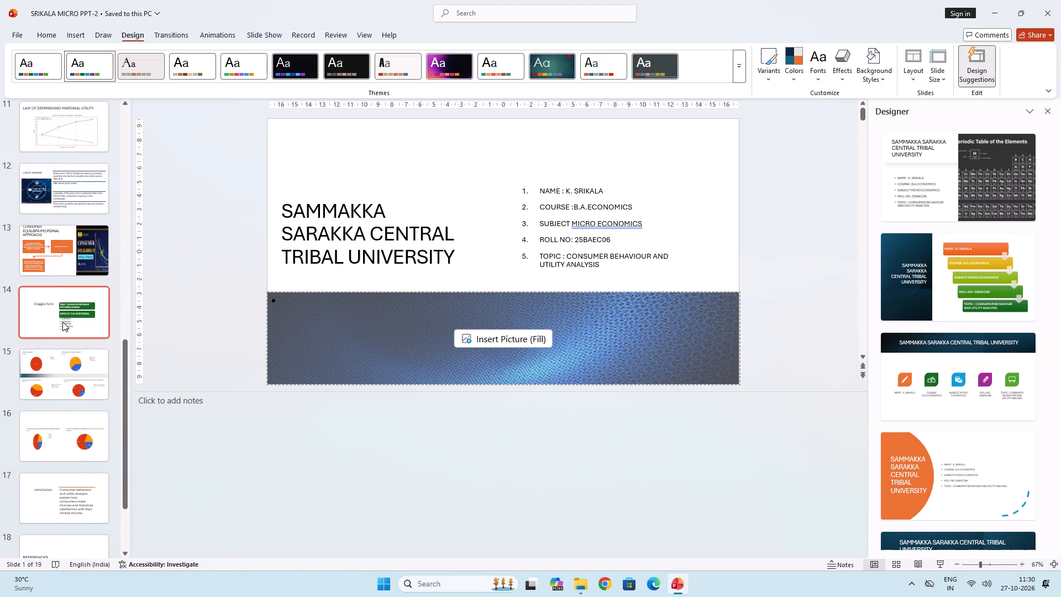
scroll(62, 322, "down", 3)
left_click(62, 322)
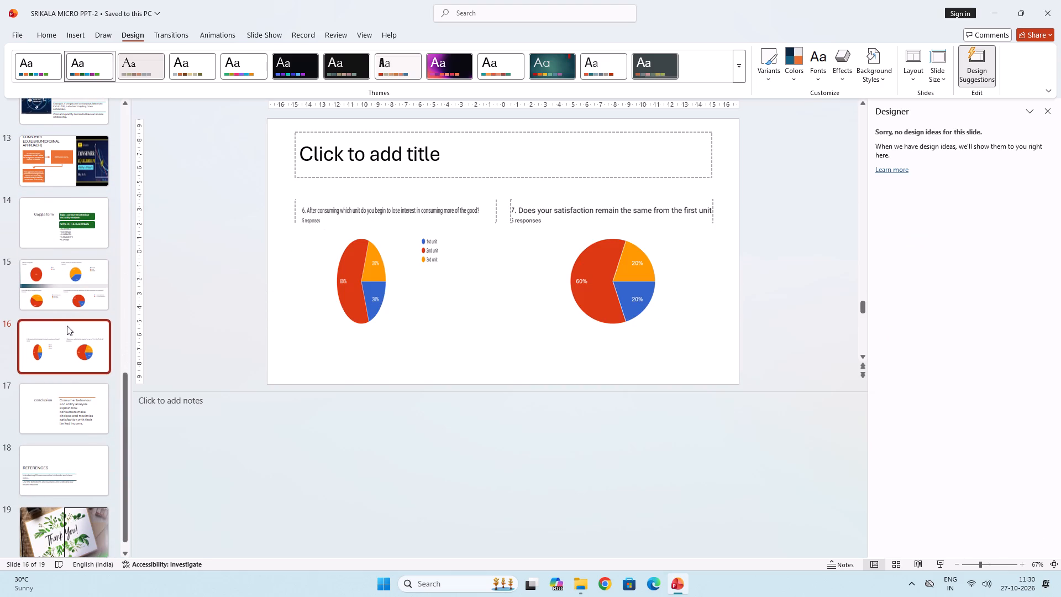
left_click(61, 473)
left_click(66, 425)
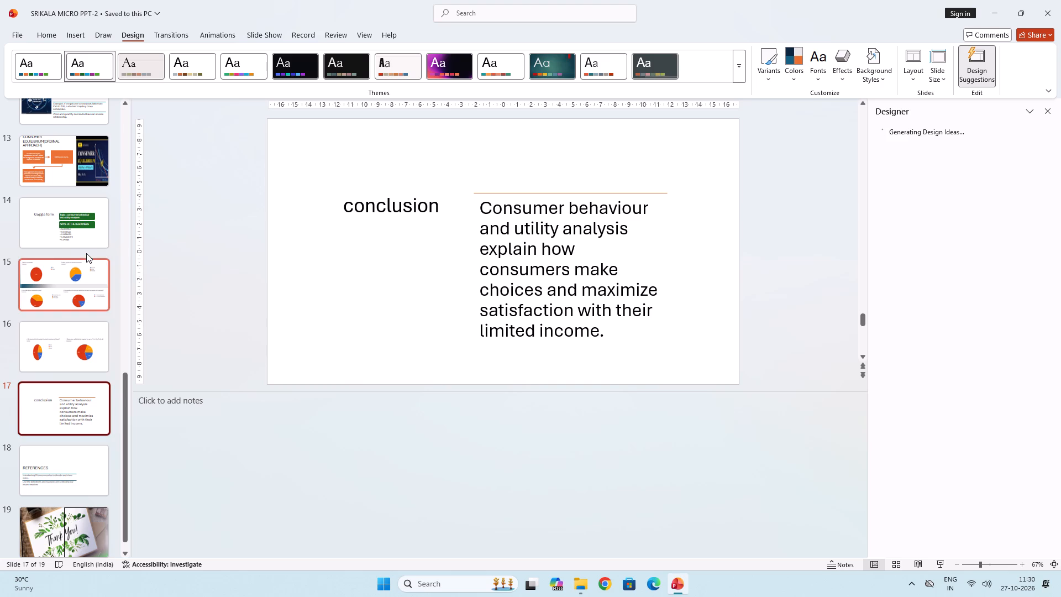
scroll(86, 253, "up", 17)
scroll(76, 212, "up", 5)
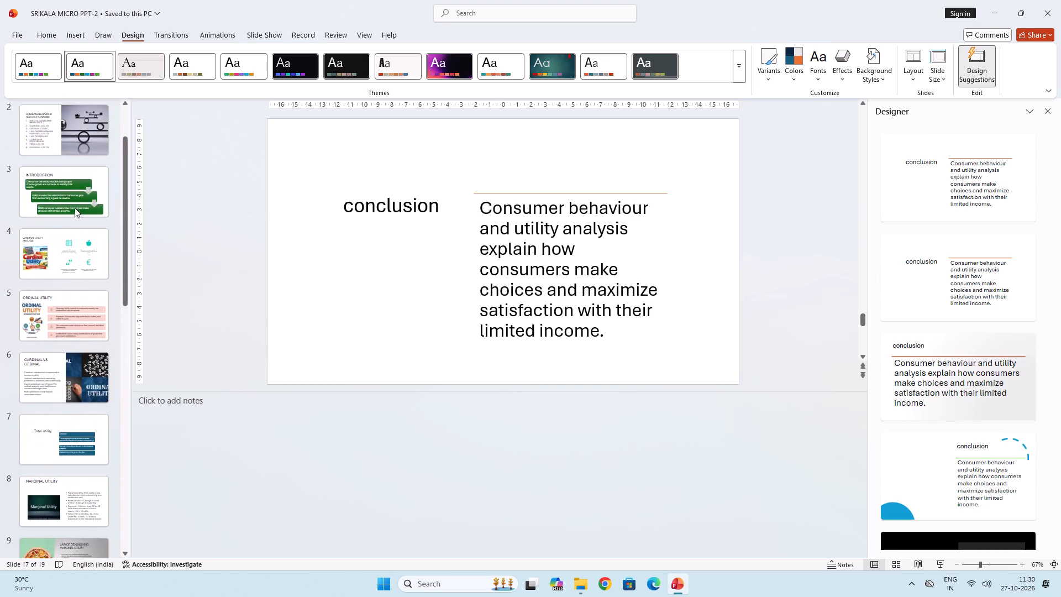
scroll(75, 208, "up", 10)
Apply the design idea with an orange title circle, small purple dot and dashed blue arc to the title slide.
left_click(87, 125)
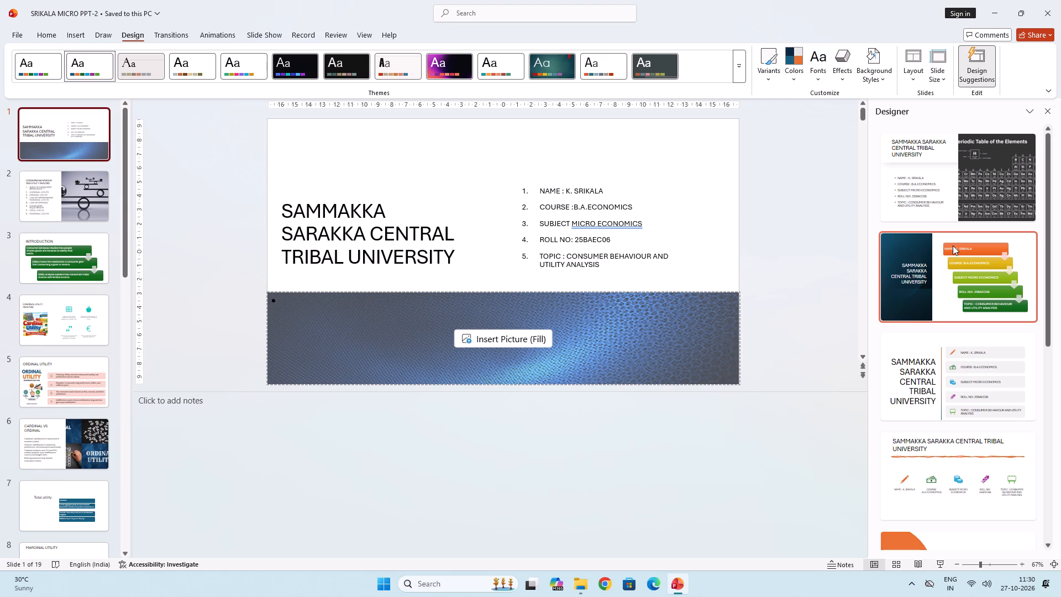
scroll(940, 255, "down", 5)
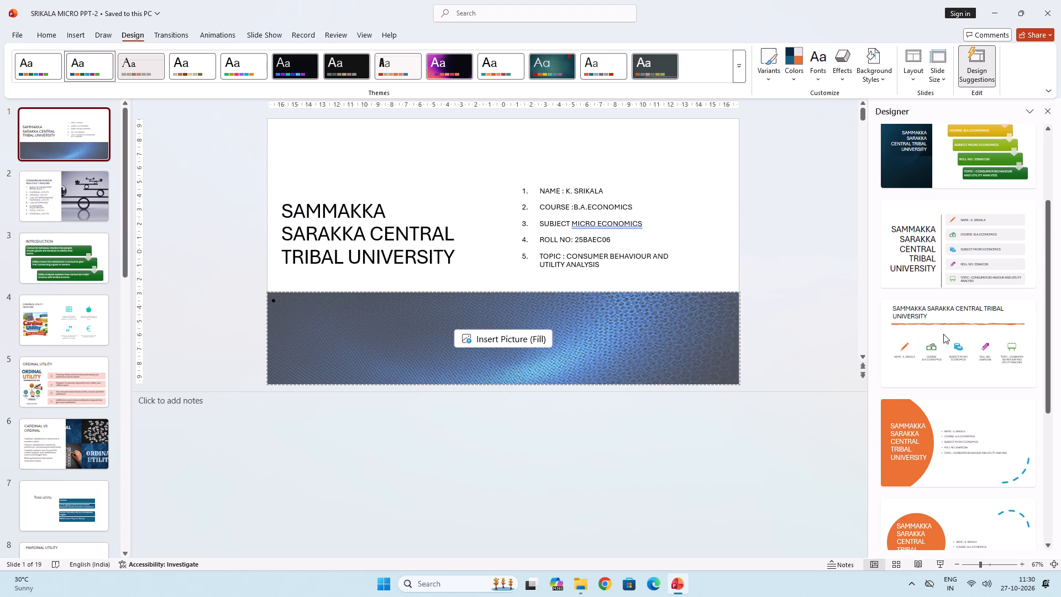
scroll(943, 334, "down", 5)
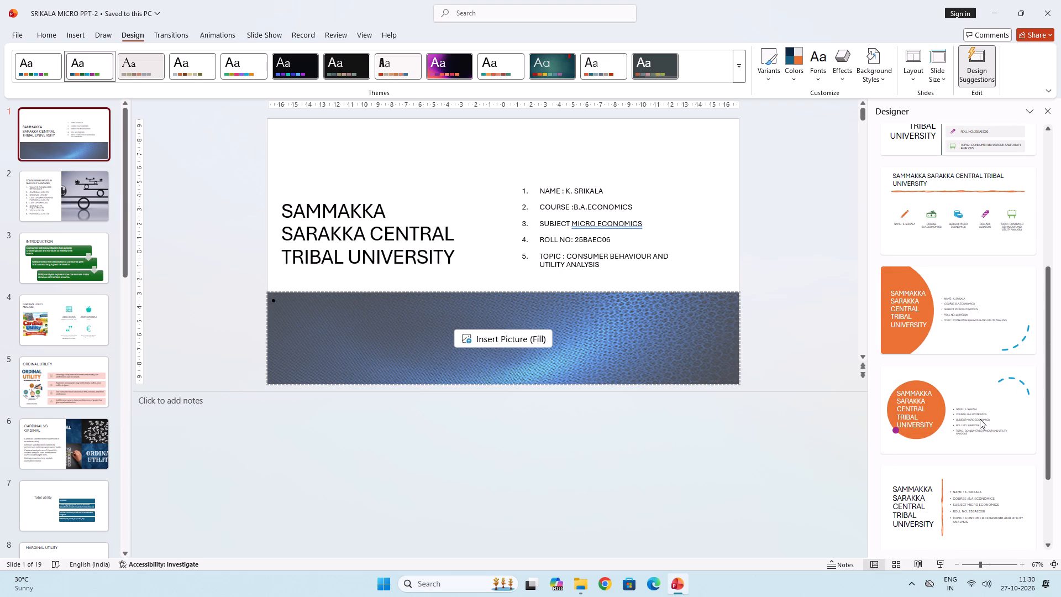
scroll(980, 419, "down", 6)
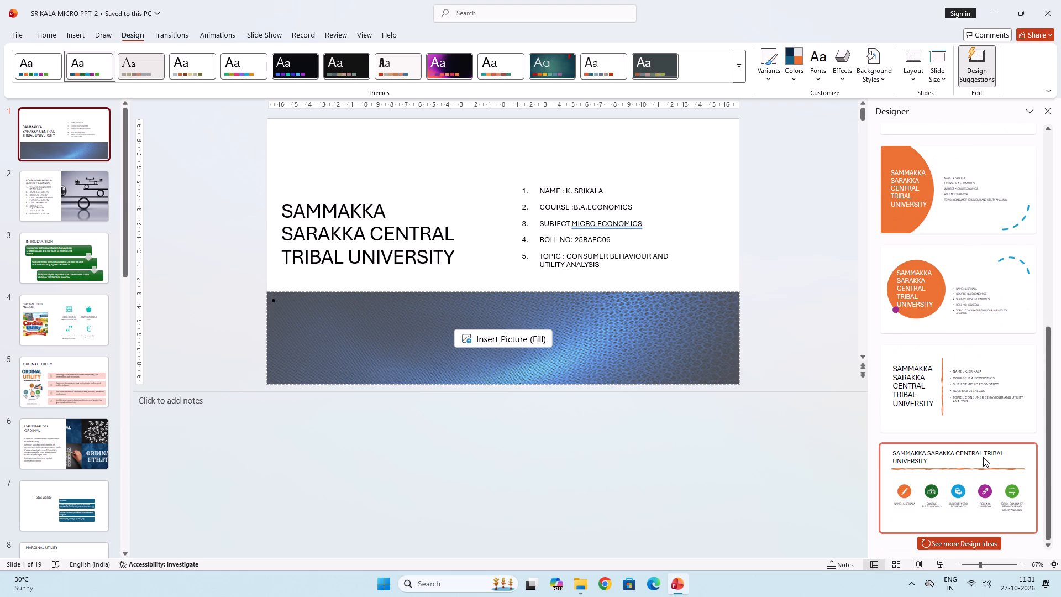
left_click(926, 270)
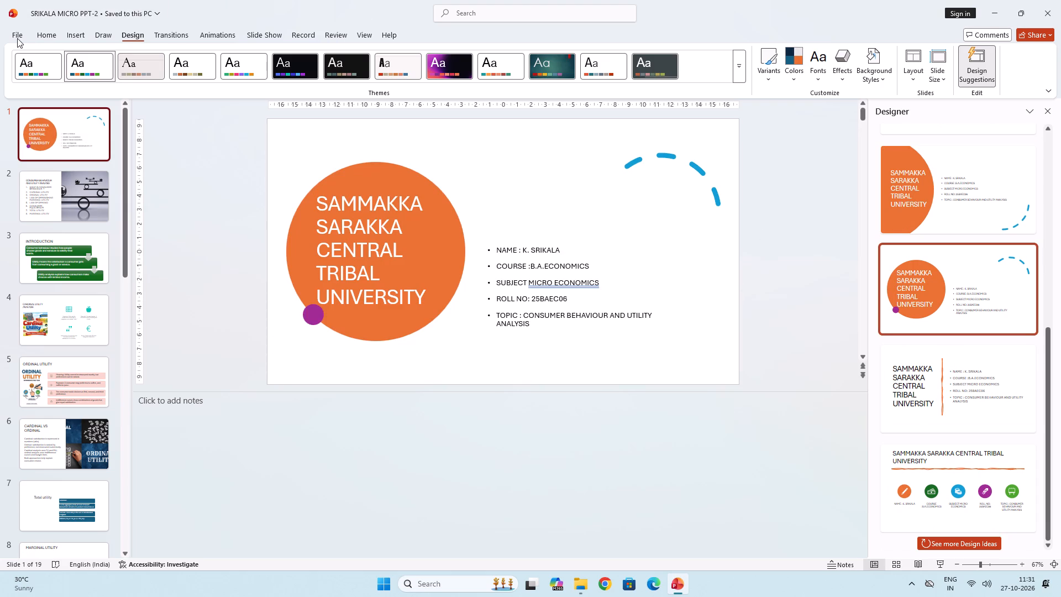
Save the presentation with the redesigned title slide.
left_click(14, 38)
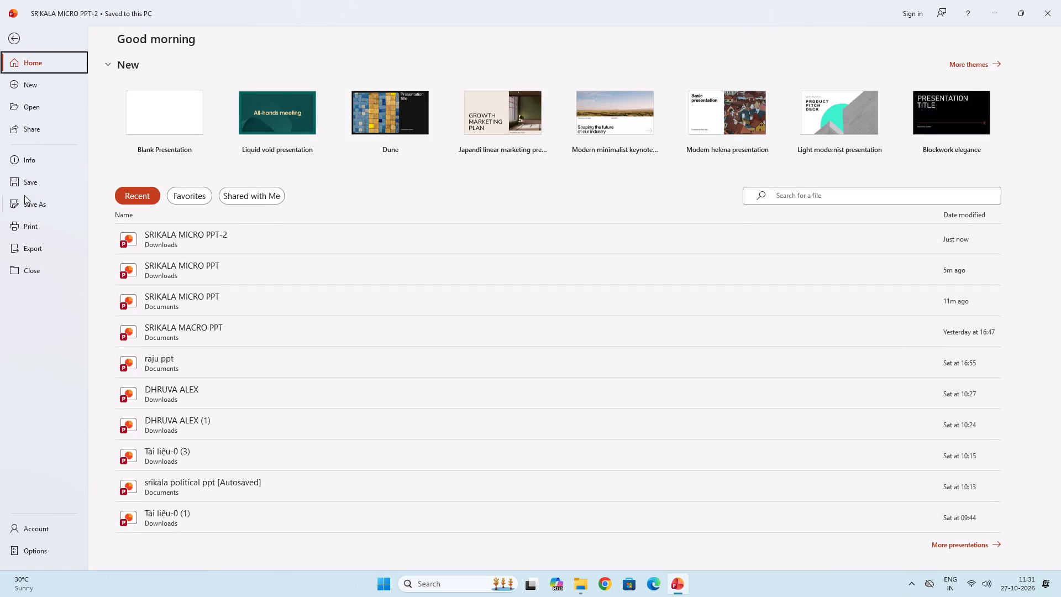
left_click(25, 181)
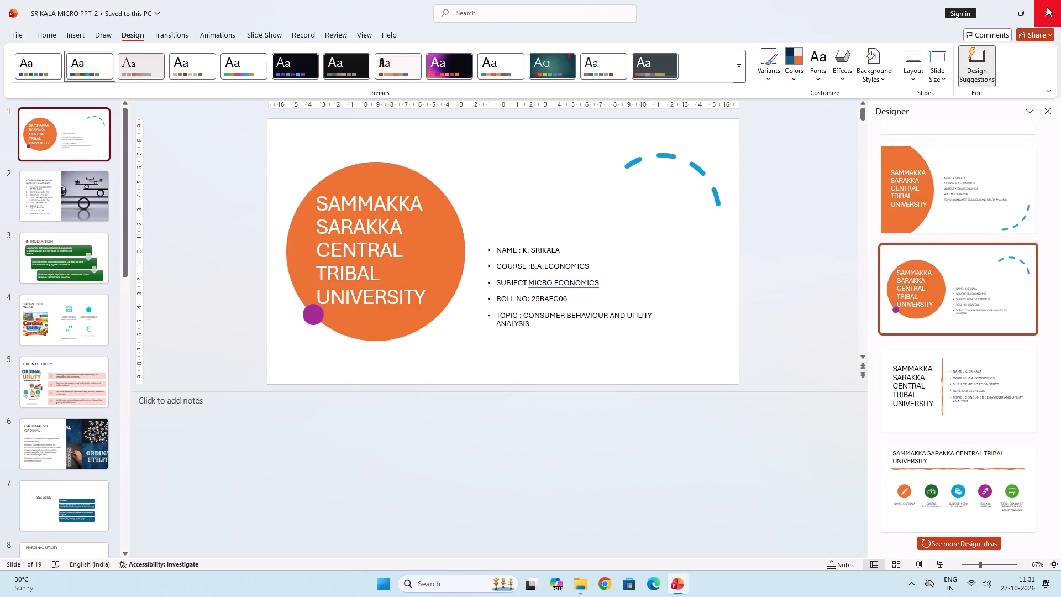
Close the saved SRIKALA MICRO PPT-2 presentation.
left_click(1047, 8)
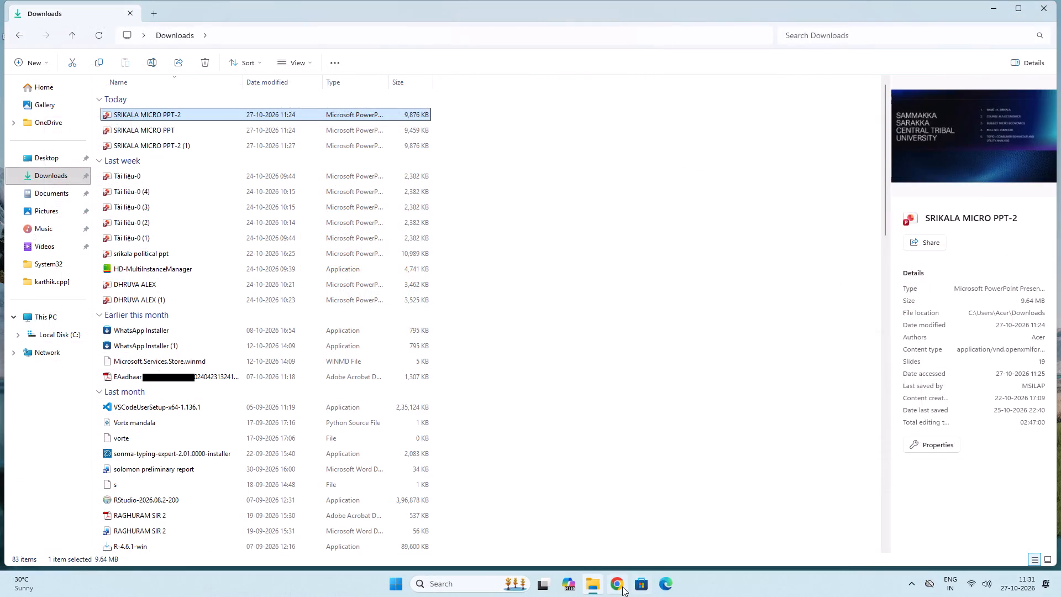
Open the Google Chrome browser with a new tab.
left_click(622, 586)
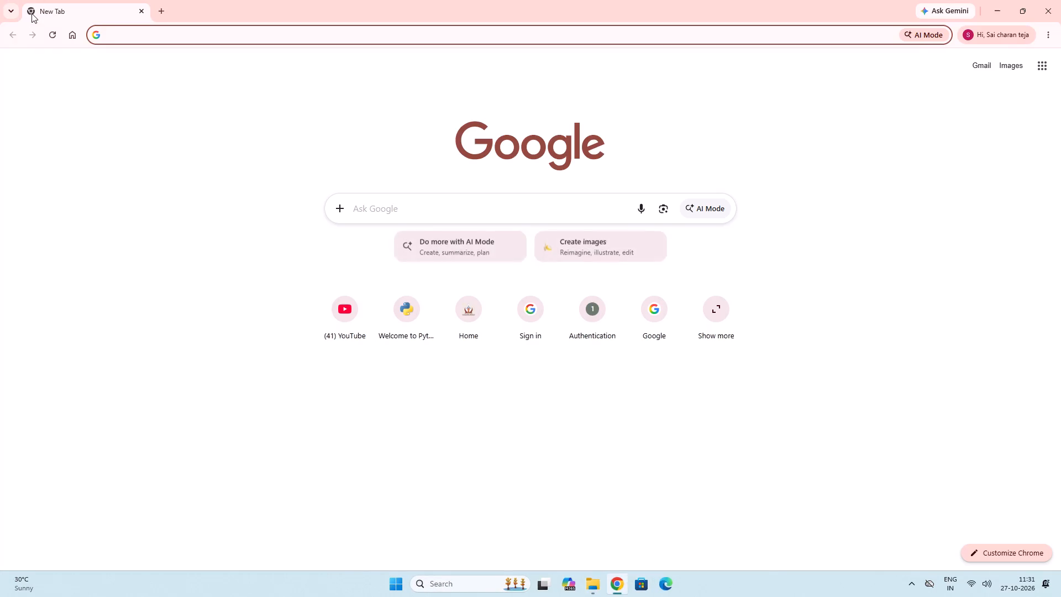
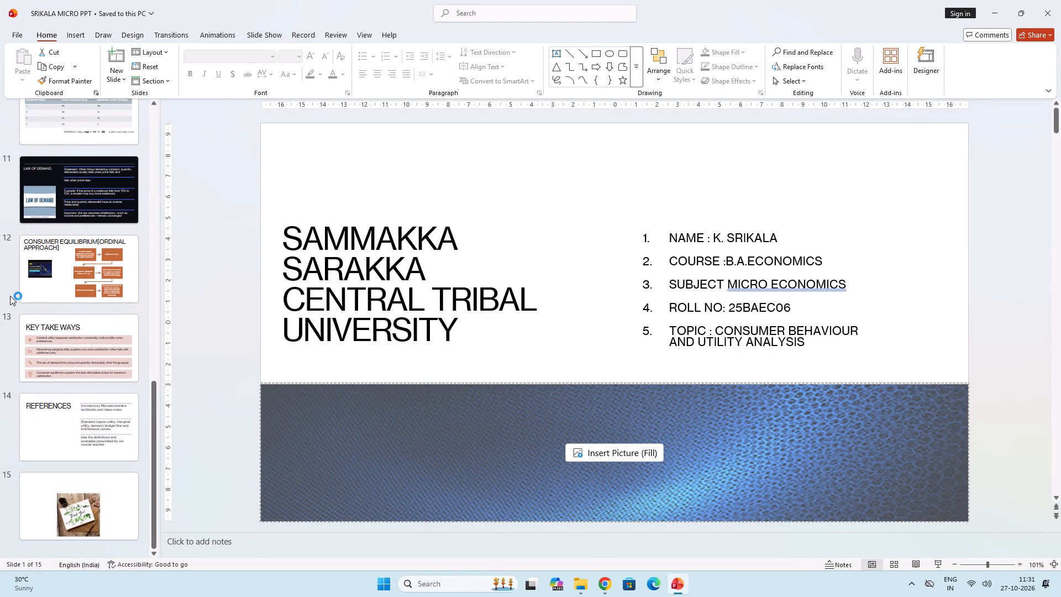
Open the file management page of the SRIKALA MICRO PPT presentation.
scroll(10, 296, "down", 2)
scroll(44, 256, "up", 5)
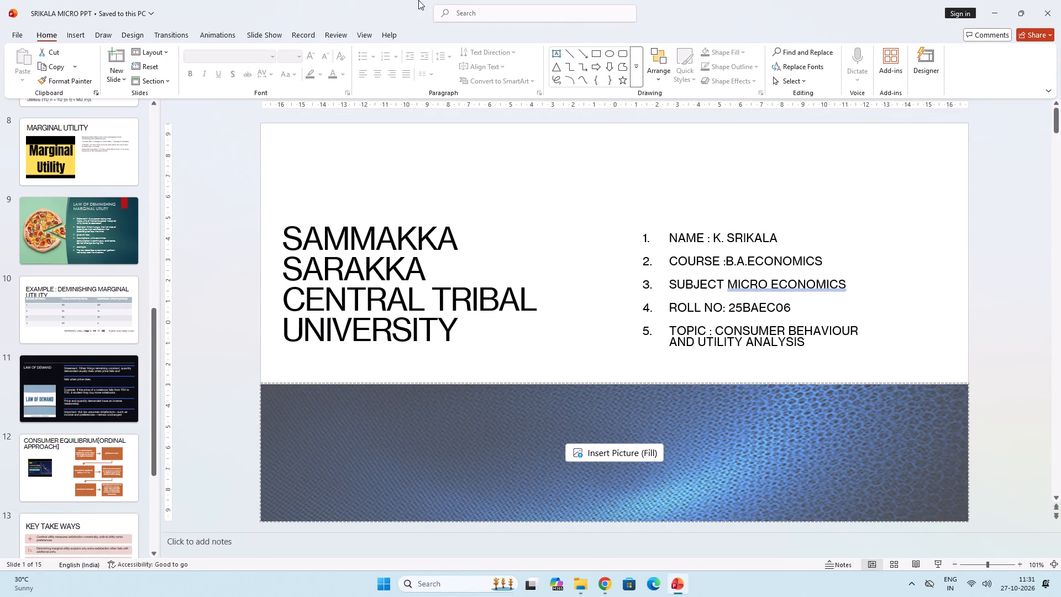
left_click(12, 31)
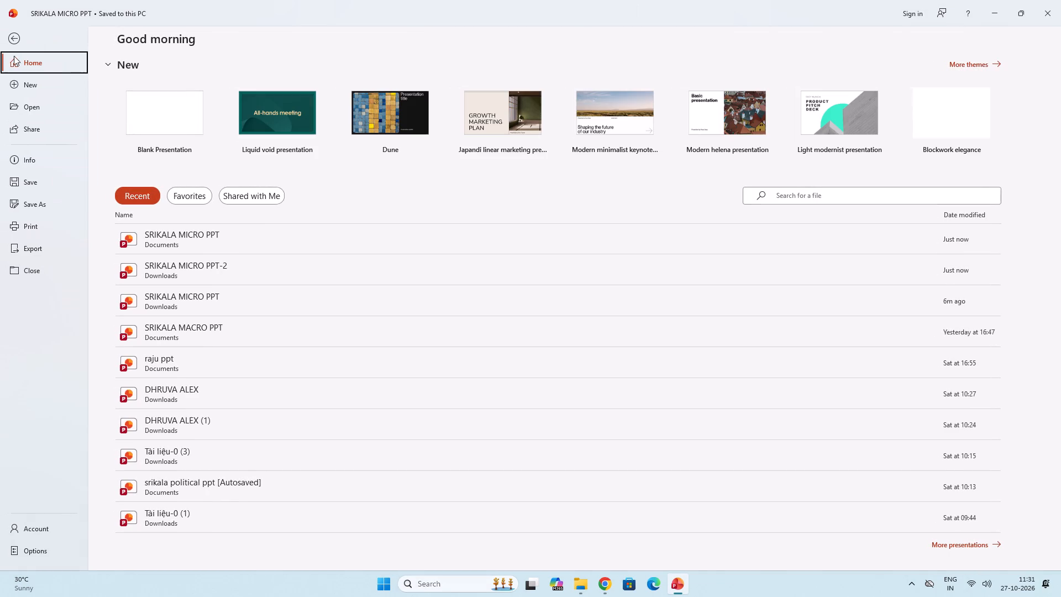
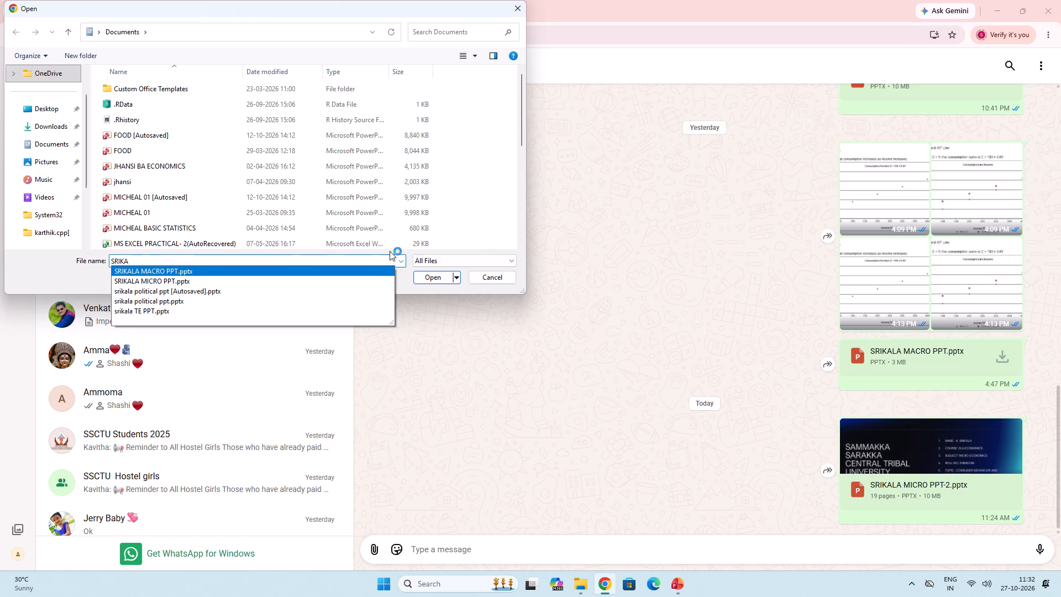
Look through the Documents folder for the SRIKALA MICRO PPT file to attach to the WhatsApp chat.
left_click(417, 323)
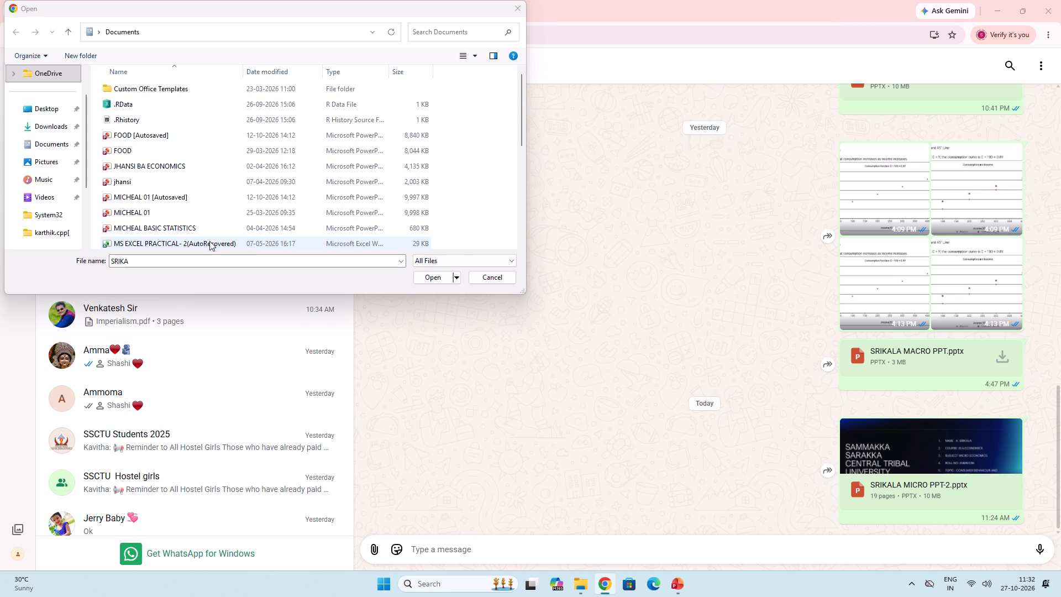
scroll(209, 222, "down", 8)
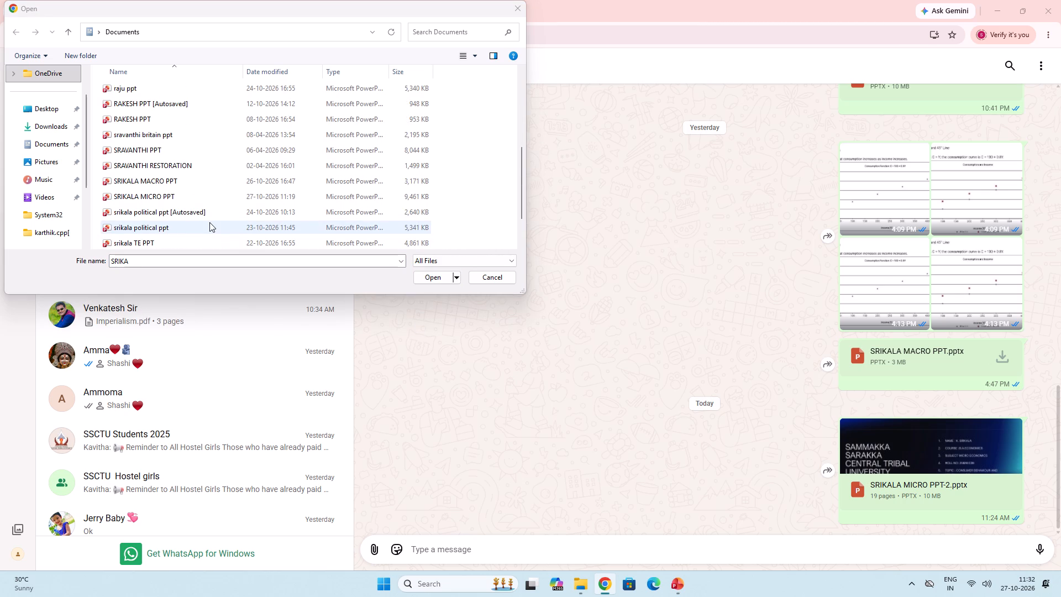
scroll(209, 222, "down", 10)
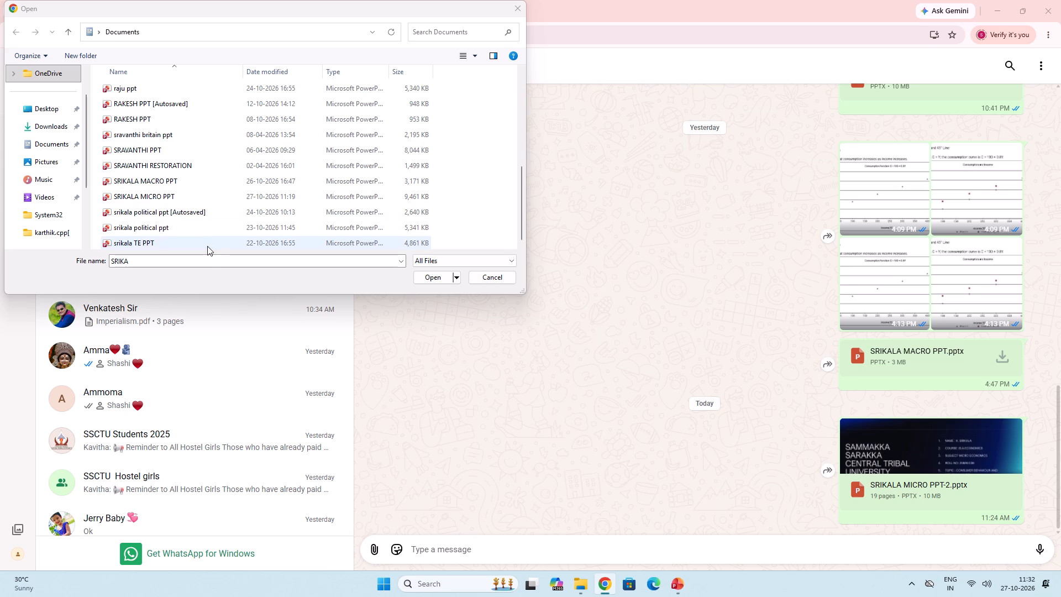
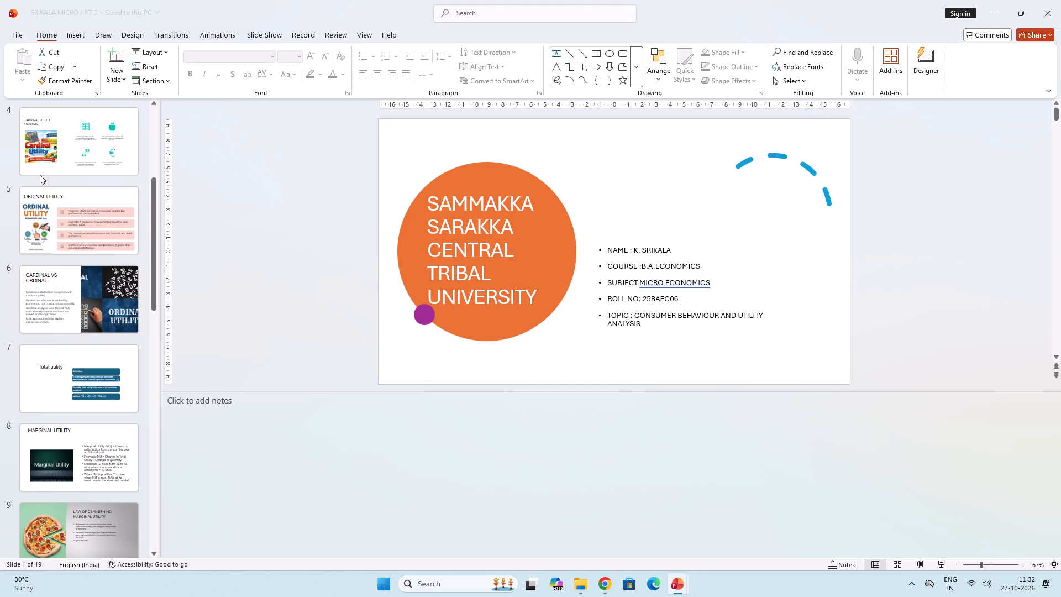
Save a copy of the presentation as a PowerPoint file in Downloads under a new name beginning with "SRIKALA MIC".
left_click(158, 14)
left_click(0, 253)
left_click(22, 31)
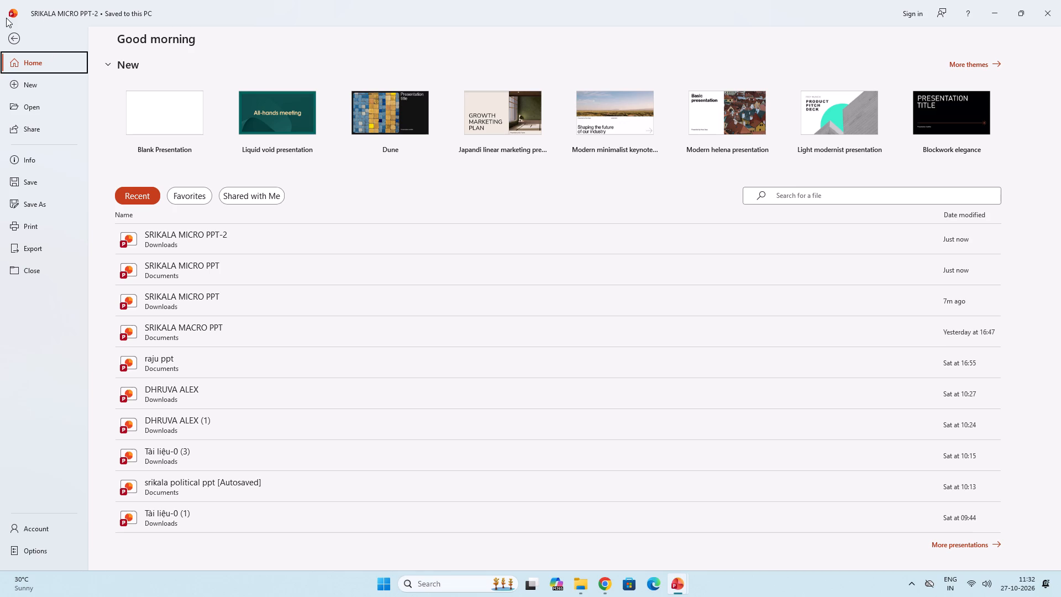
left_click(23, 208)
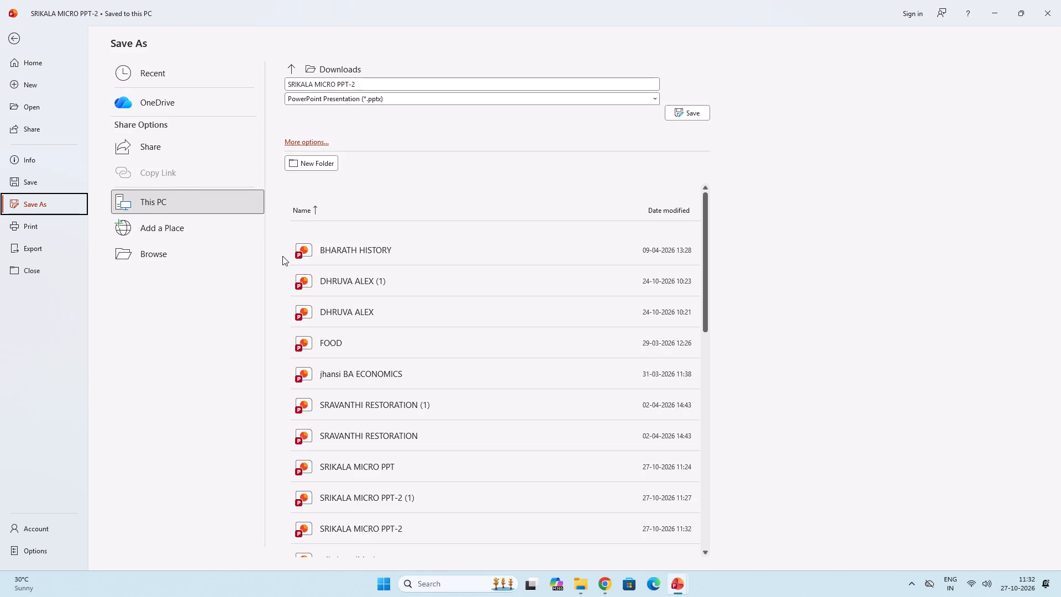
left_click(374, 82)
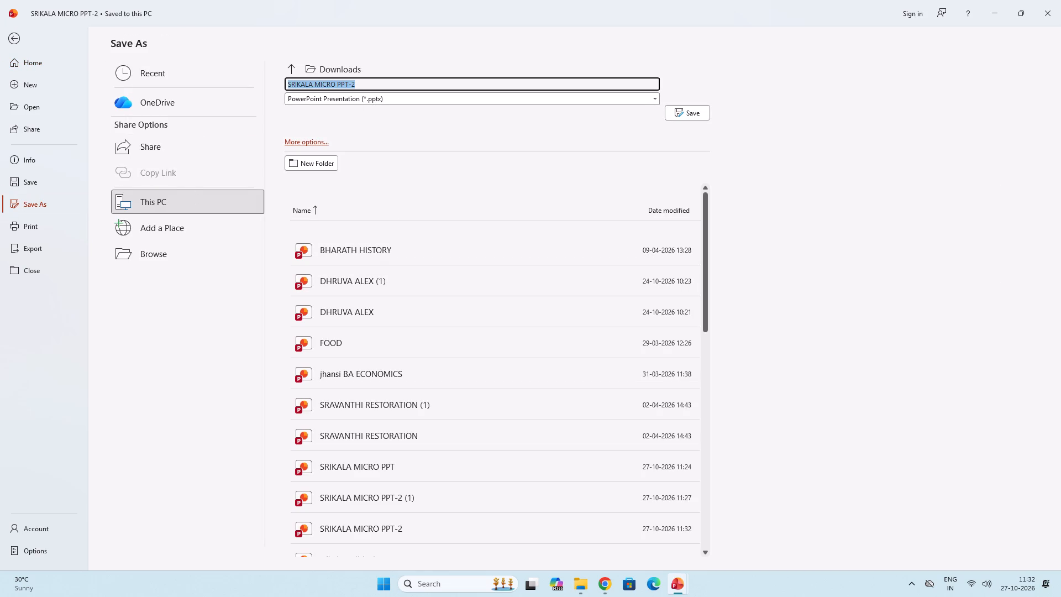
key("space")
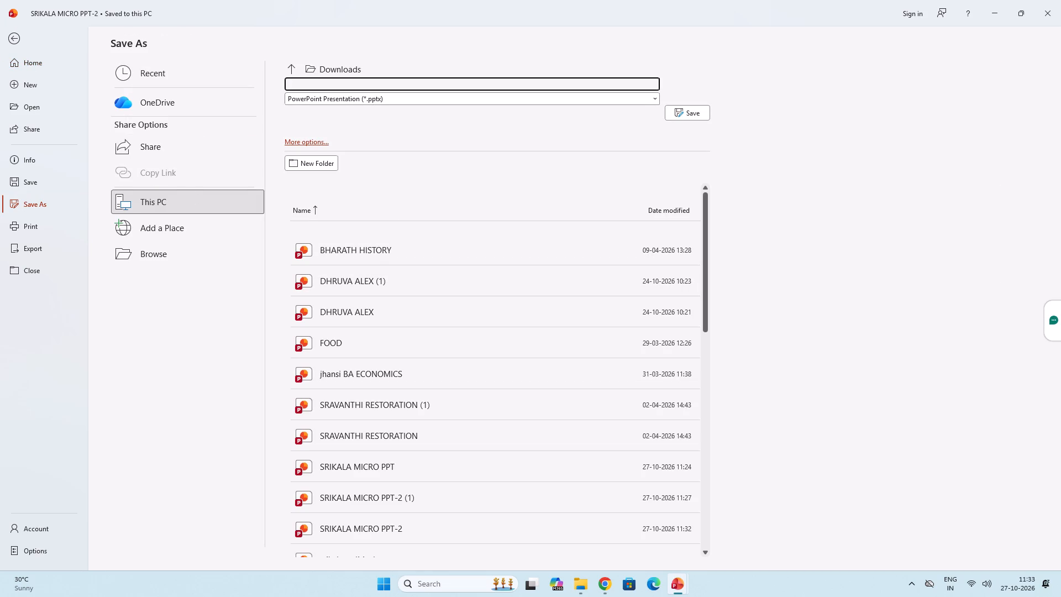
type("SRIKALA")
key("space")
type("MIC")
Complete the copy's file name as "SRIKALA MICRO 2" and save it in Downloads as a PowerPoint presentation.
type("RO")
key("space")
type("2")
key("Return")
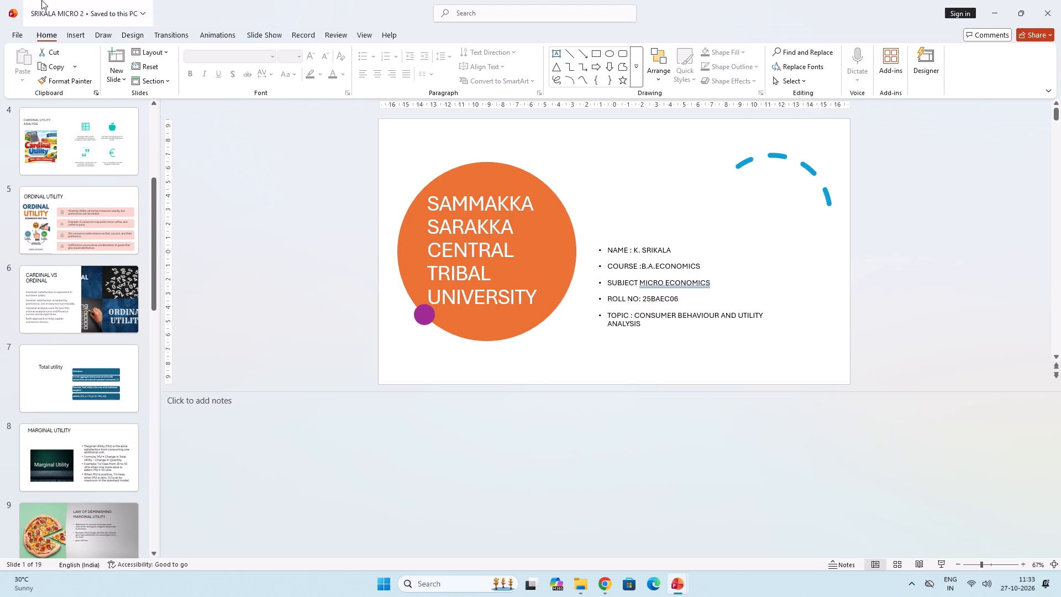
Save the SRIKALA MICRO 2 presentation again under its current name.
left_click(20, 38)
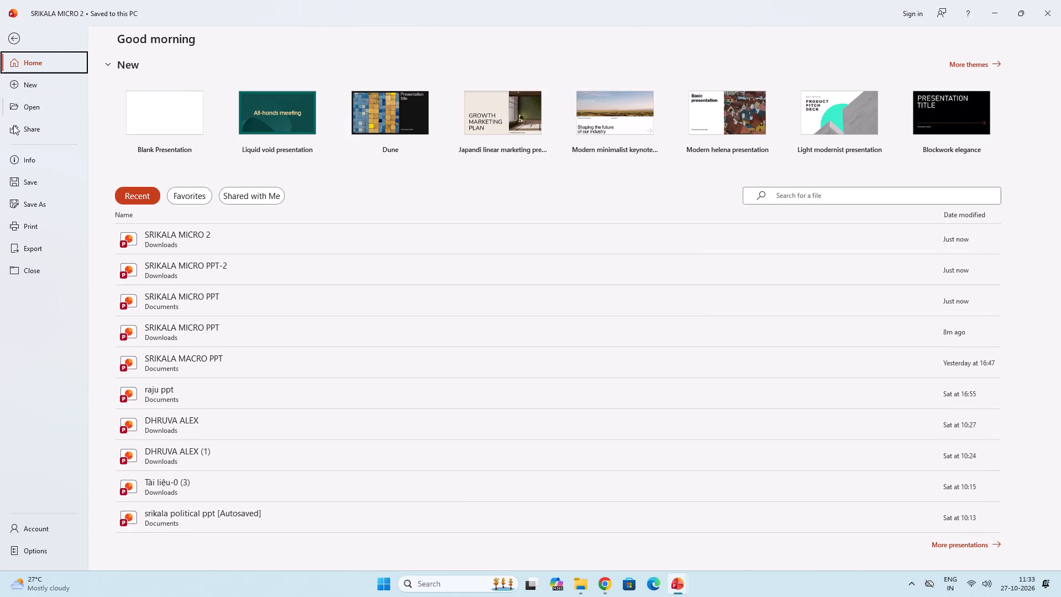
left_click(30, 180)
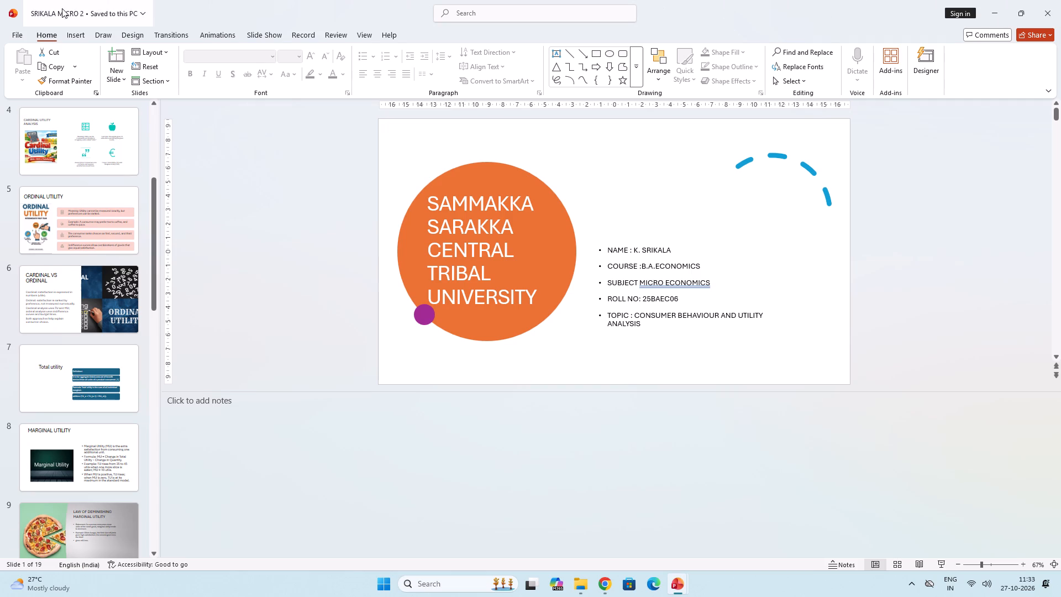
Open the sharing options for the SRIKALA MICRO 2 presentation.
left_click(21, 34)
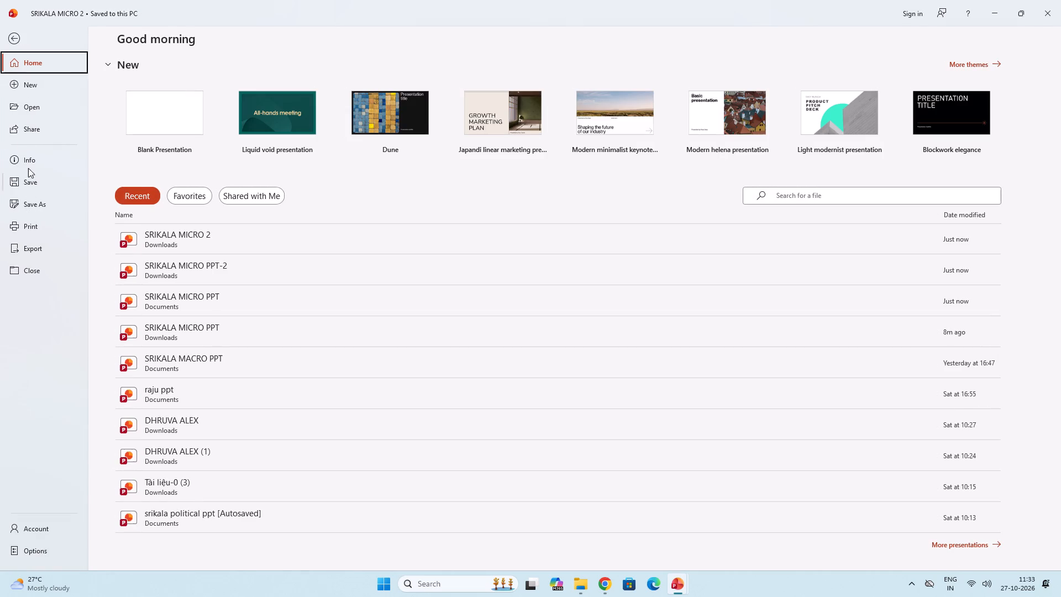